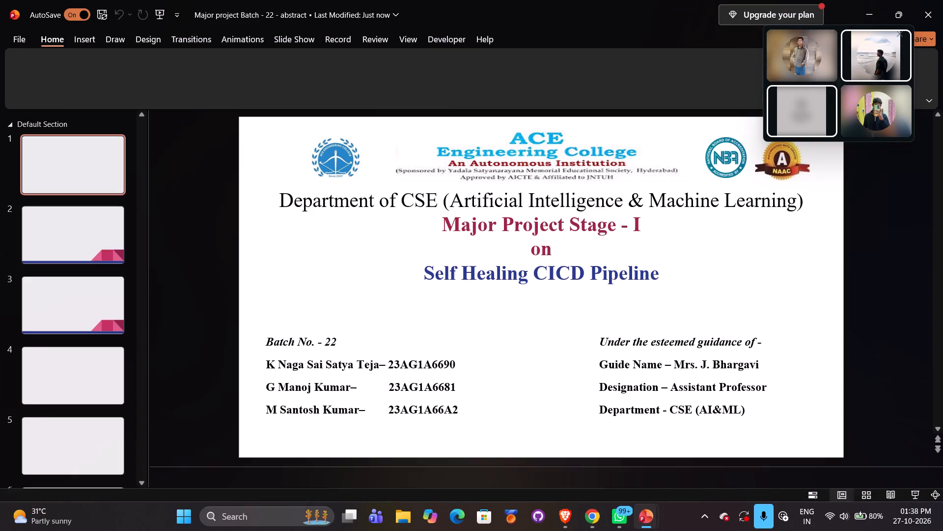
Add a new blank slide and place it as slide 4, between the Problem Statement and Literature Survey slides.
{"action": "scroll", "coordinate": [527, 324], "scroll_direction": "down", "scroll_amount": 2}
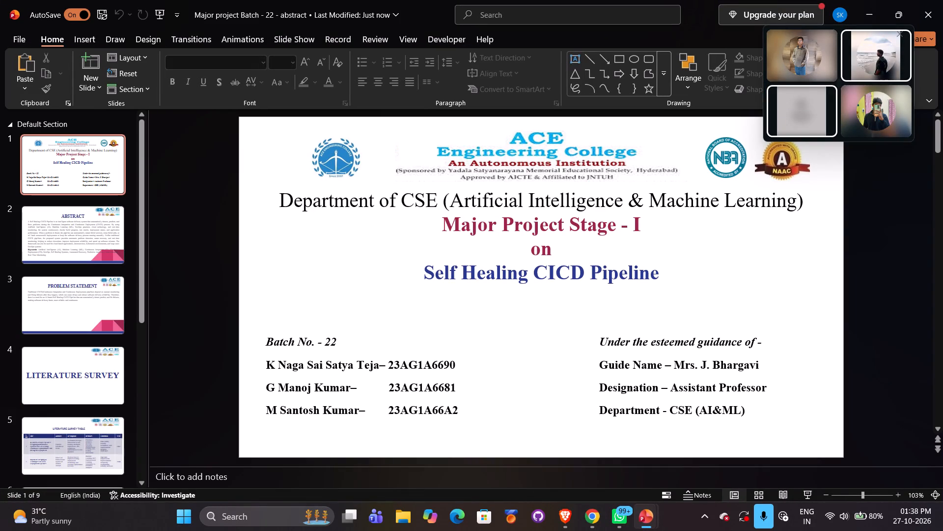
{"action": "scroll", "coordinate": [527, 324], "scroll_direction": "down", "scroll_amount": 1}
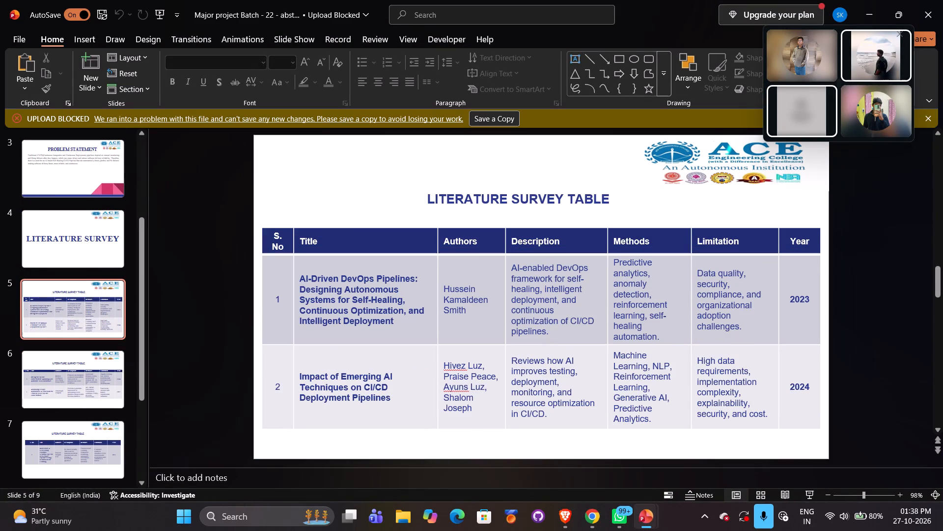
{"action": "right_click", "coordinate": [95, 271]}
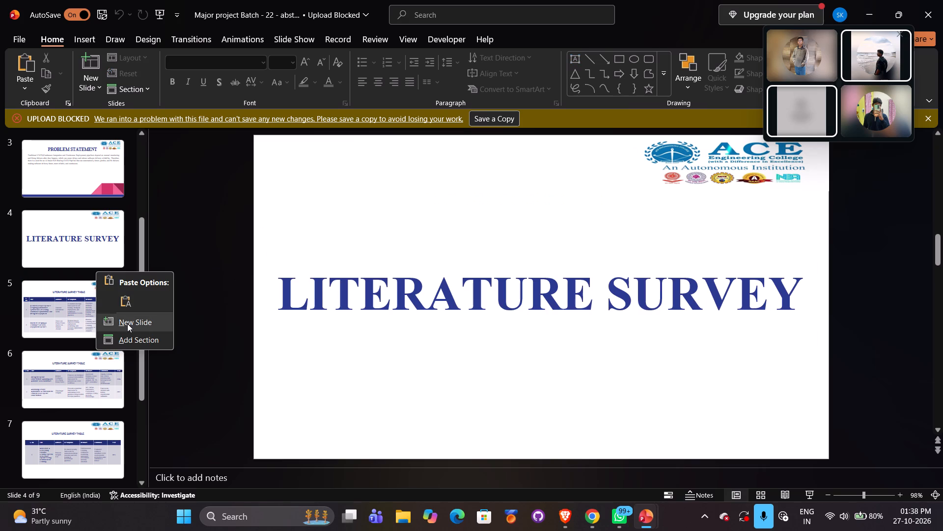
{"action": "left_click", "coordinate": [127, 324]}
{"action": "left_click_drag", "start_coordinate": [64, 304], "coordinate": [71, 255]}
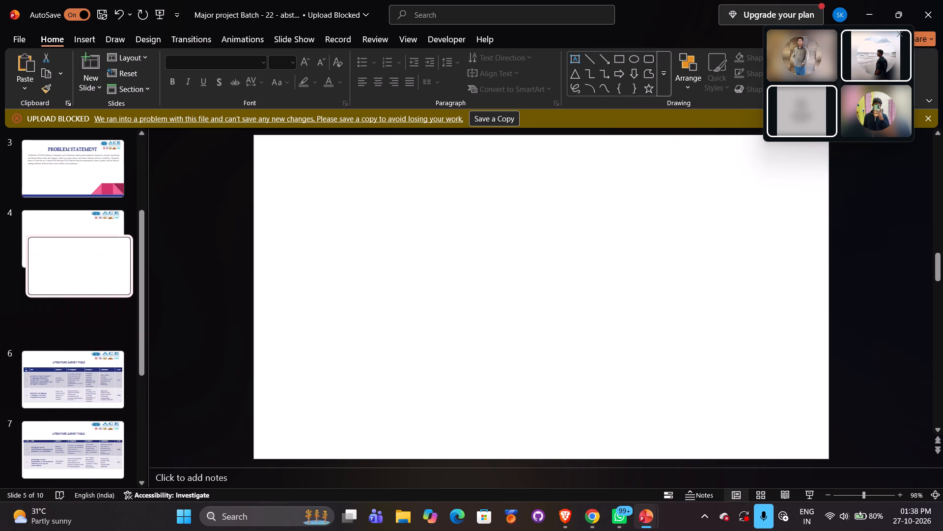
{"action": "left_click_drag", "start_coordinate": [71, 255], "coordinate": [64, 228]}
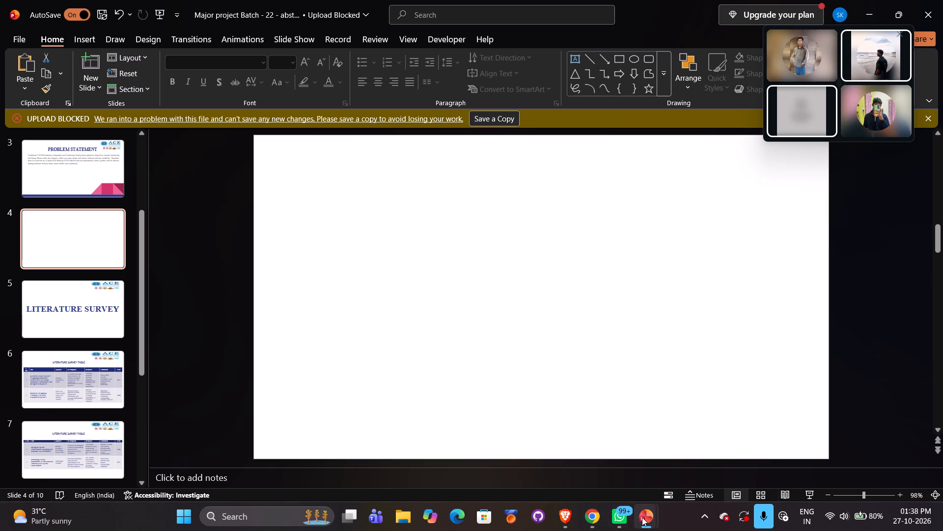
{"action": "left_click", "coordinate": [614, 463]}
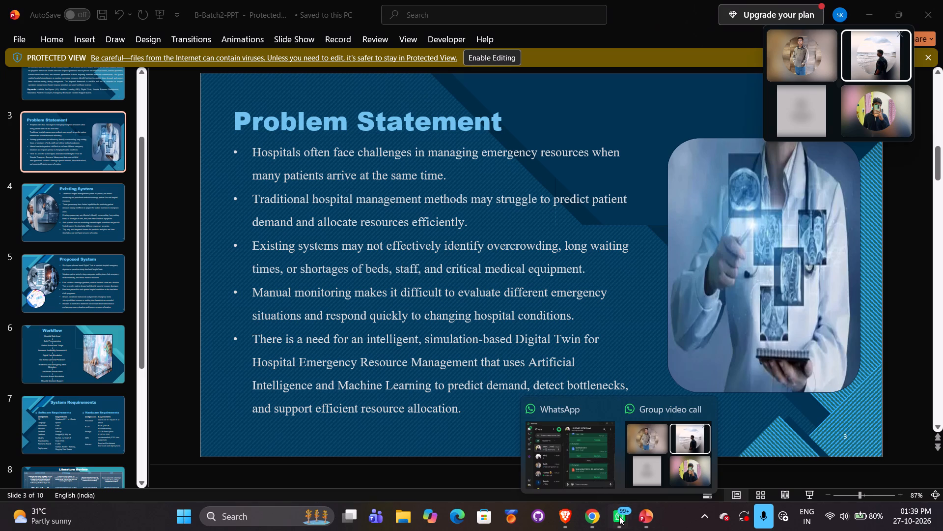
{"action": "left_click", "coordinate": [639, 522]}
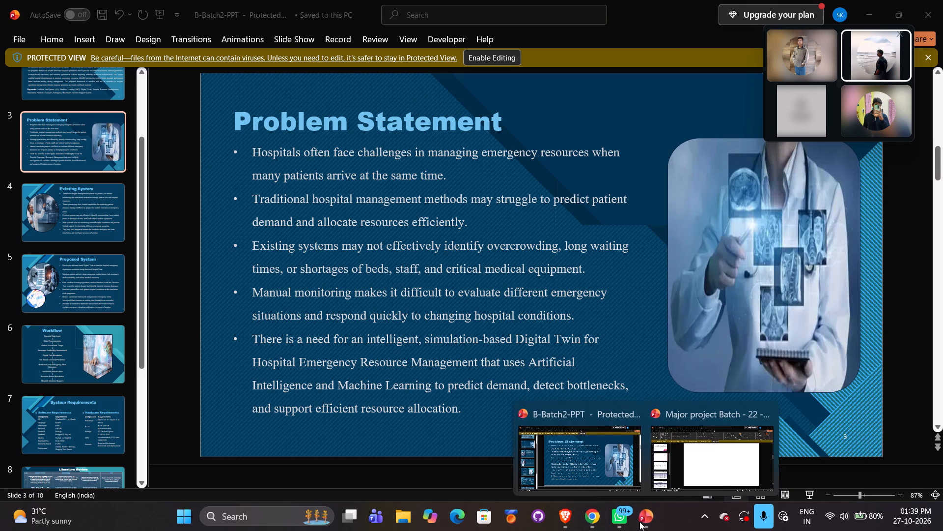
{"action": "left_click", "coordinate": [676, 472]}
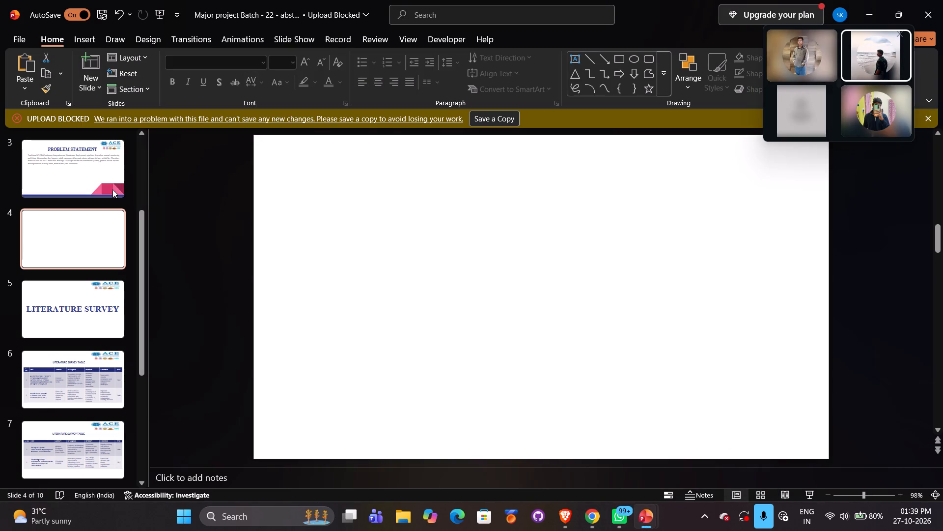
Compare the blank slide 4 with the Problem Statement and Existing System slides in the B-Batch2-PPT reference presentation, returning to the major project deck.
{"action": "left_click", "coordinate": [86, 173]}
{"action": "left_click", "coordinate": [96, 237]}
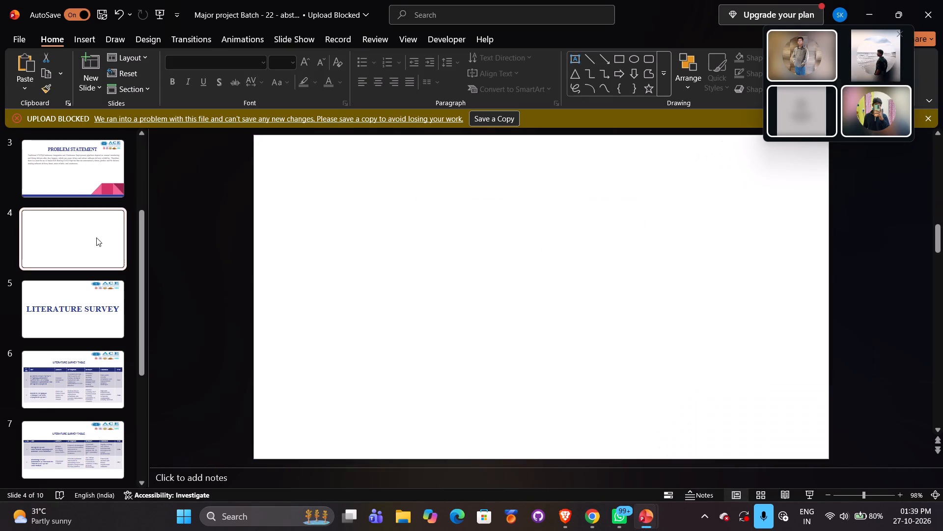
{"action": "key", "text": "alt+Tab"}
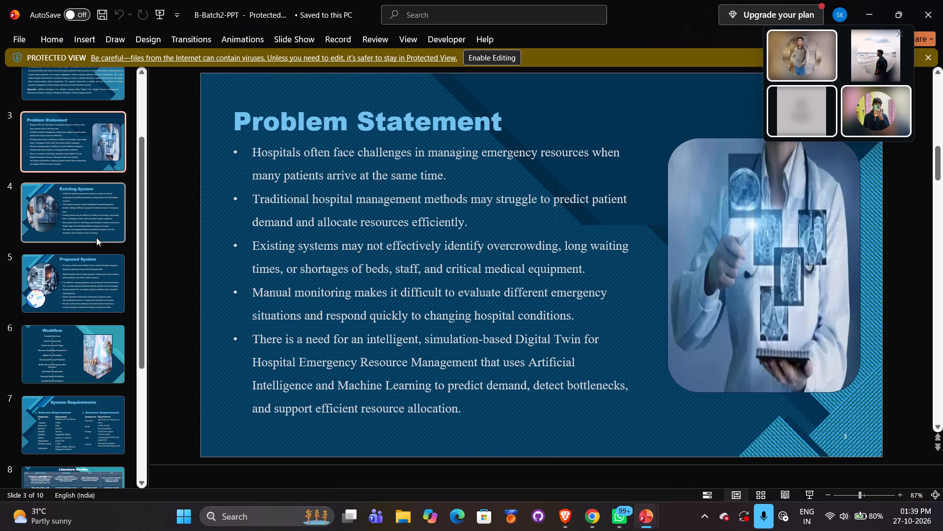
{"action": "key", "text": "Right"}
{"action": "key", "text": "Right"}
{"action": "key", "text": "Up"}
{"action": "key", "text": "Down"}
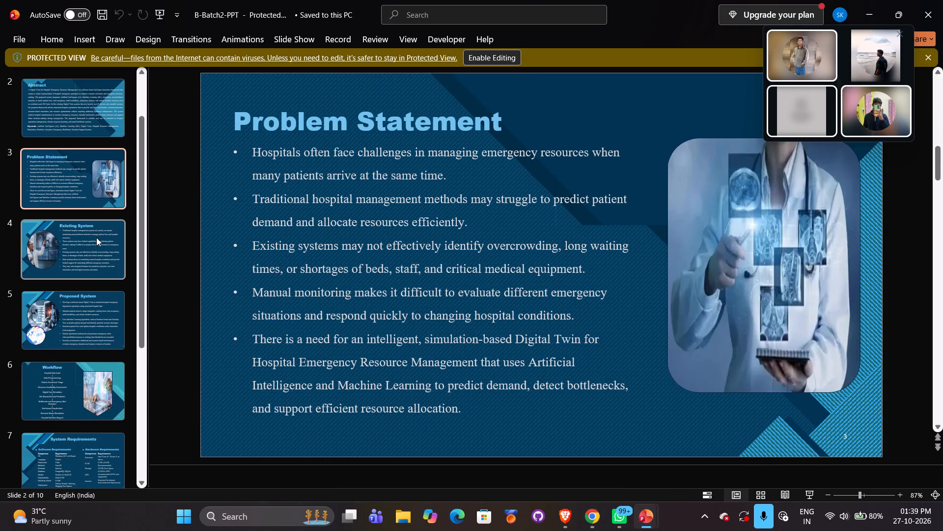
{"action": "key", "text": "Down"}
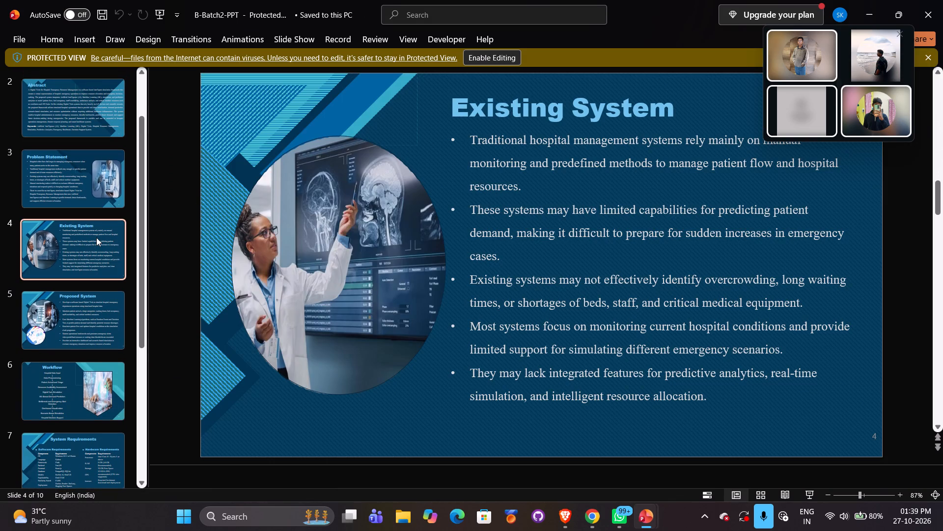
{"action": "key", "text": "alt+Tab"}
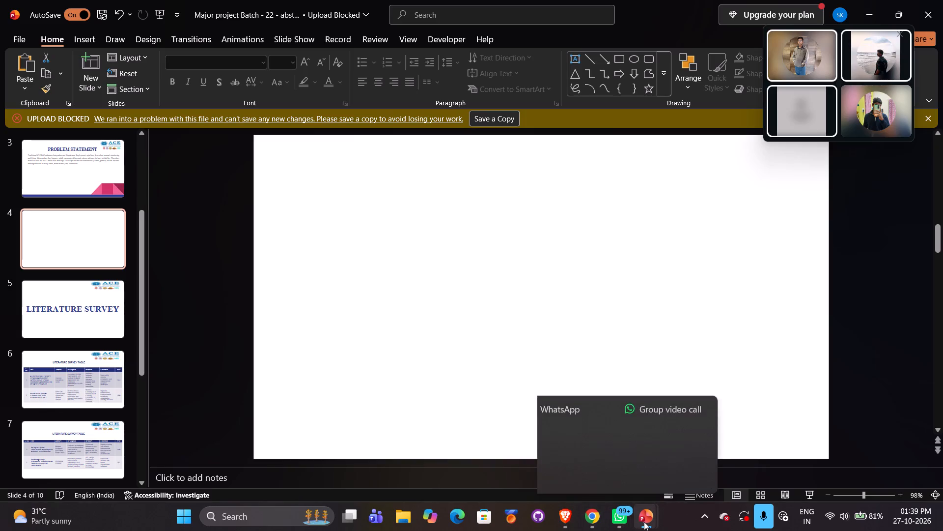
Switch to WhatsApp from the major project presentation.
{"action": "left_click", "coordinate": [620, 522]}
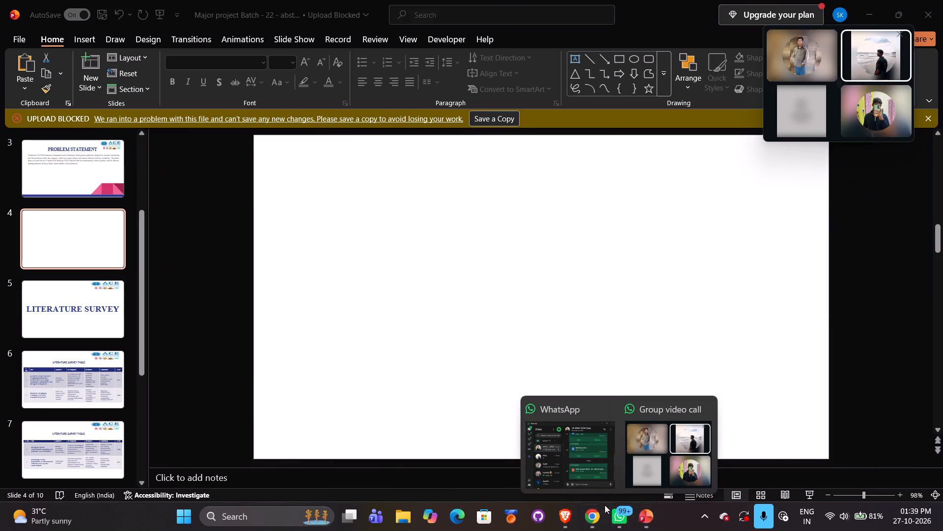
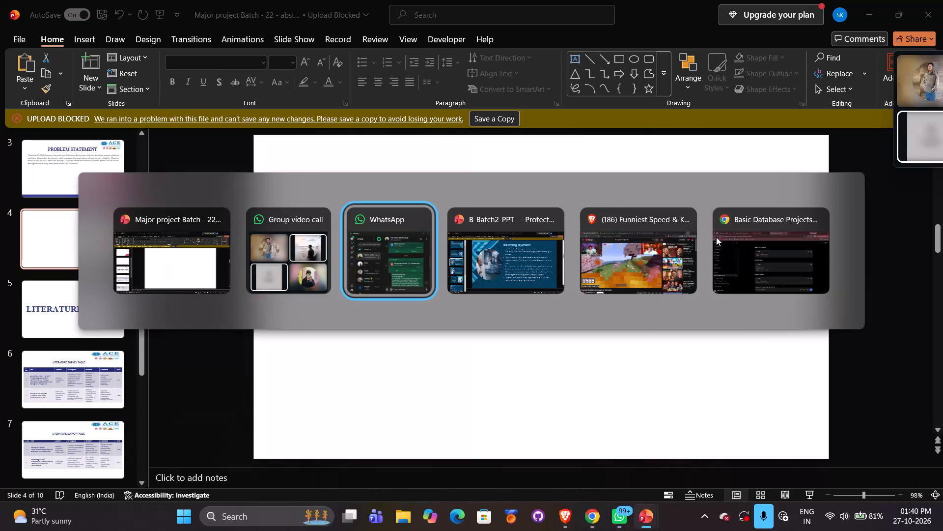
Check the Existing System slide in the B-Batch2-PPT reference presentation and return to blank slide 4 of the major project deck.
{"action": "key", "text": "alt+Tab"}
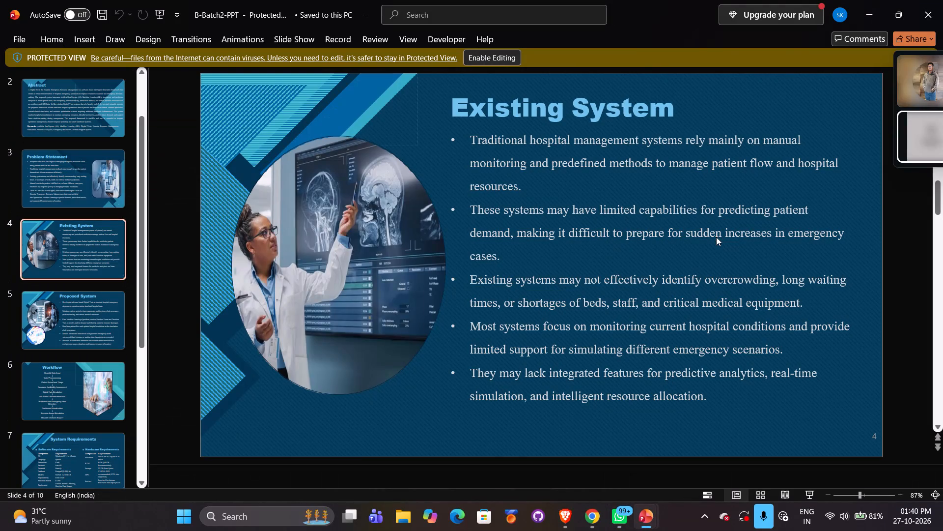
{"action": "key", "text": "alt+Tab"}
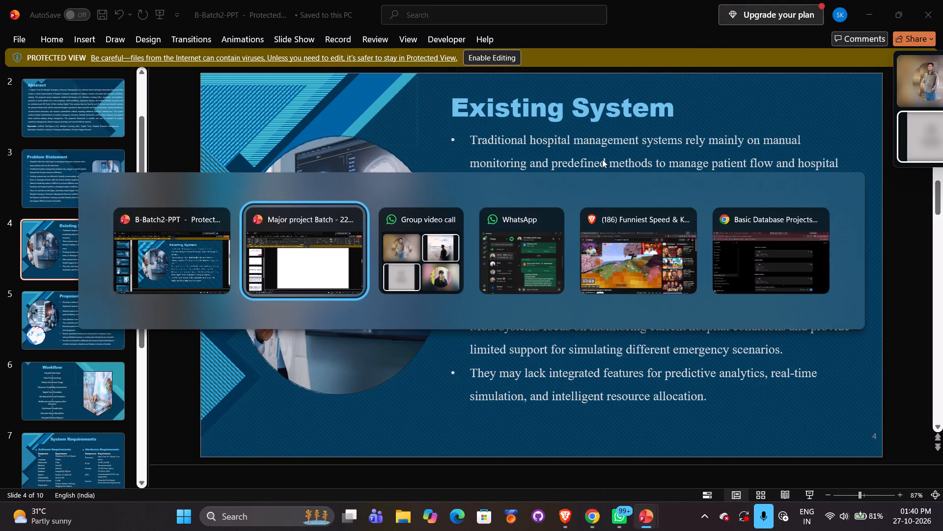
{"action": "left_click", "coordinate": [380, 210]}
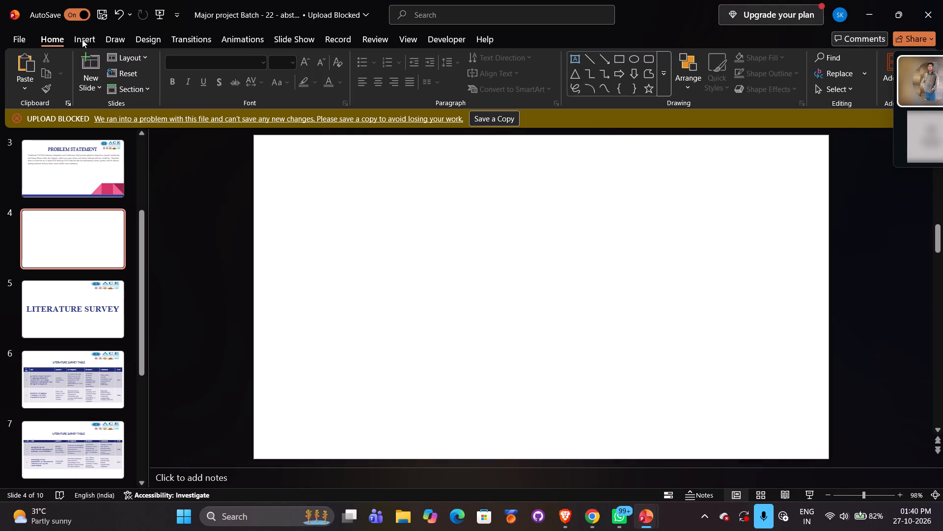
{"action": "left_click", "coordinate": [294, 160]}
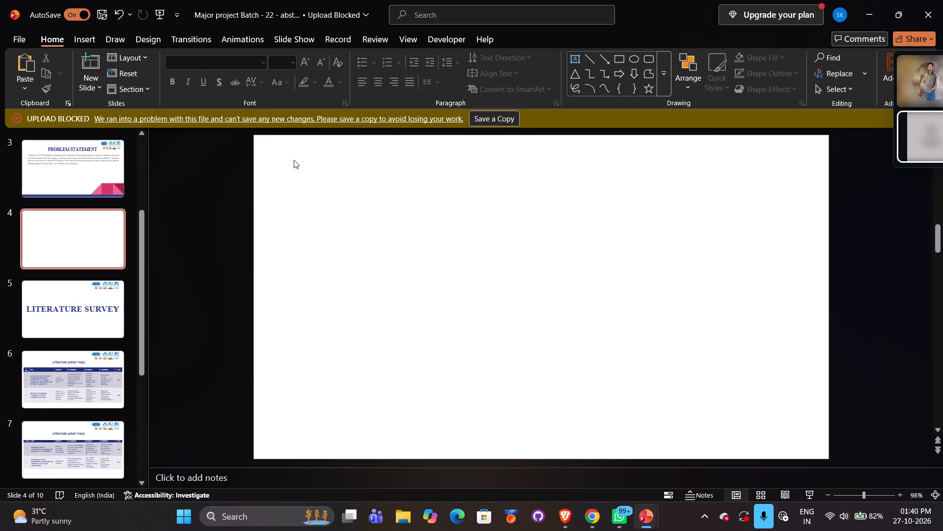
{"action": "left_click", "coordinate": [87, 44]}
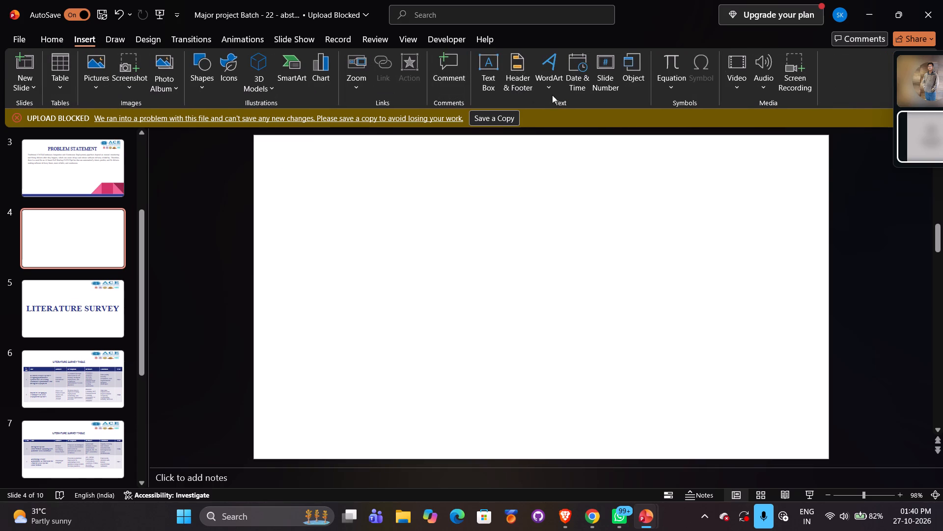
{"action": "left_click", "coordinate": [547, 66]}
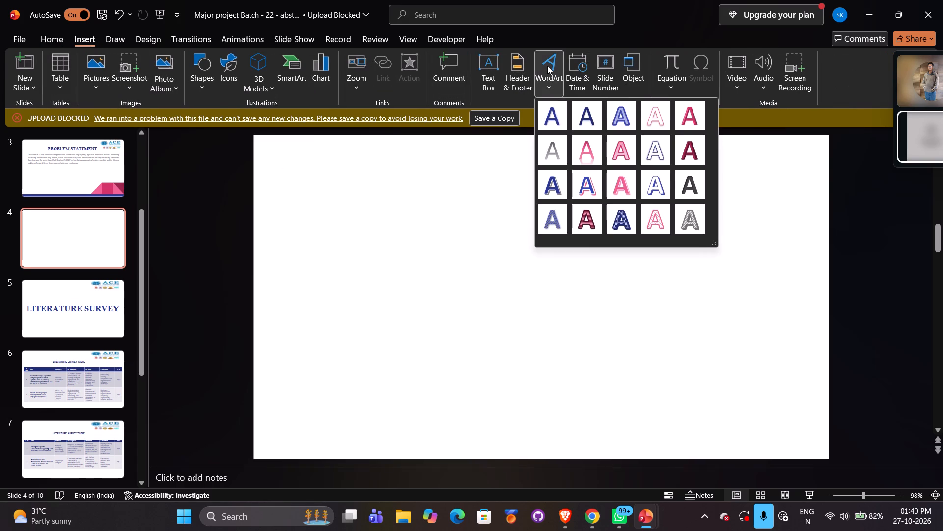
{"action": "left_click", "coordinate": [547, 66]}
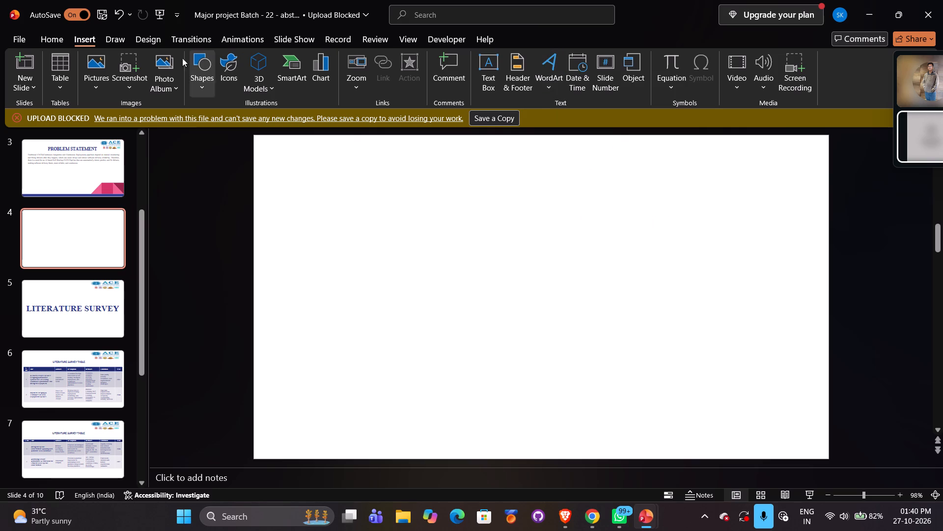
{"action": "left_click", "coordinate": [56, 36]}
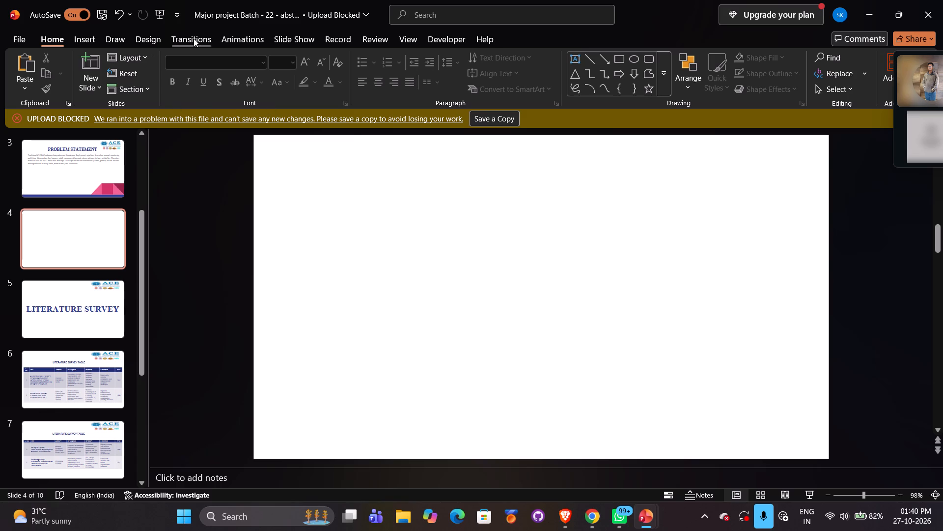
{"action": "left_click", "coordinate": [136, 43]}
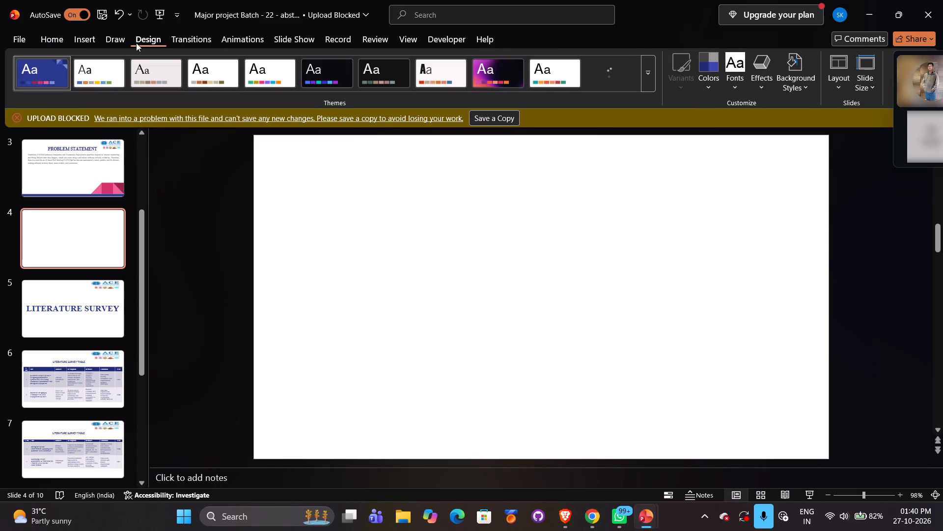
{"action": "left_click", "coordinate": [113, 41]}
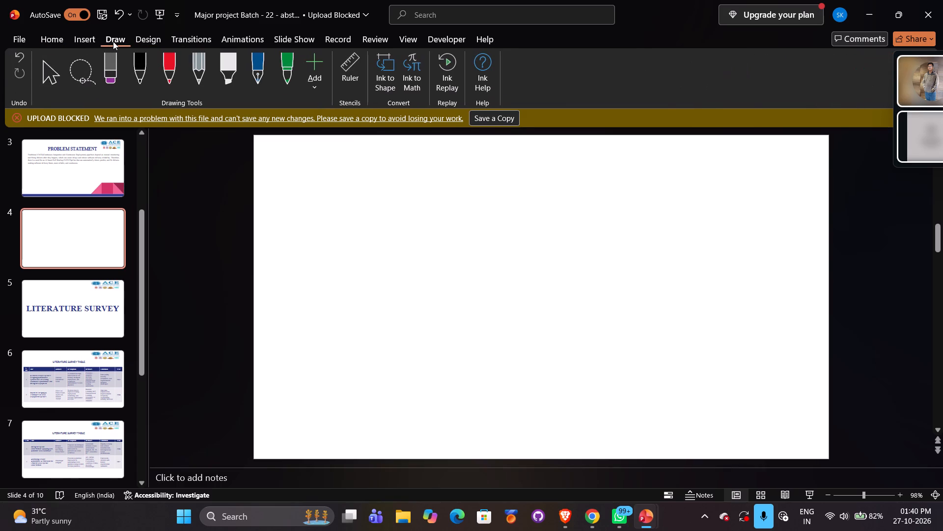
Insert a wide text box on blank slide 4 and paste the copied Existing System text into it.
{"action": "left_click", "coordinate": [83, 43]}
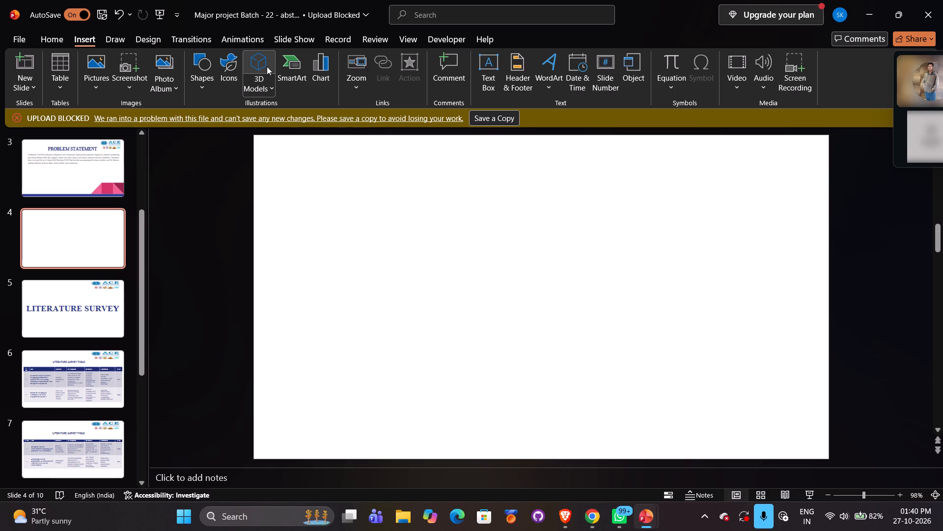
{"action": "left_click", "coordinate": [494, 80]}
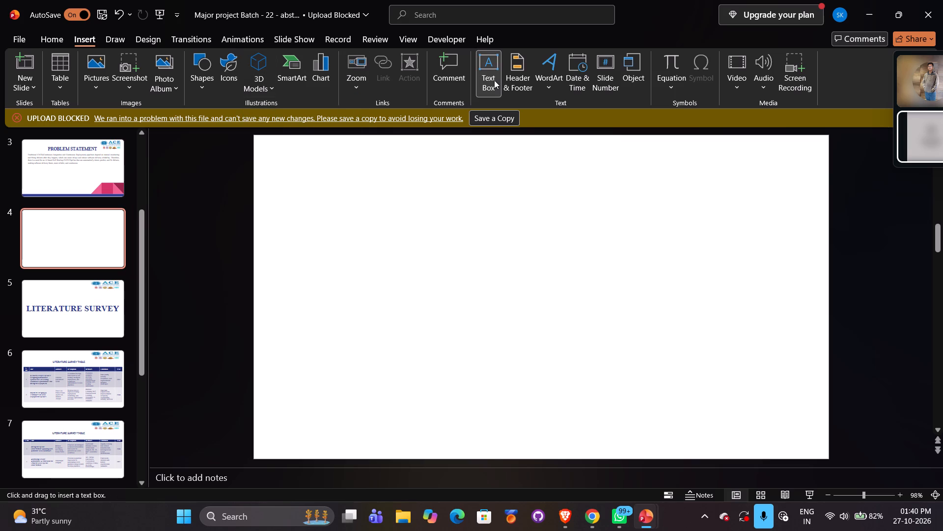
{"action": "left_click", "coordinate": [393, 182]}
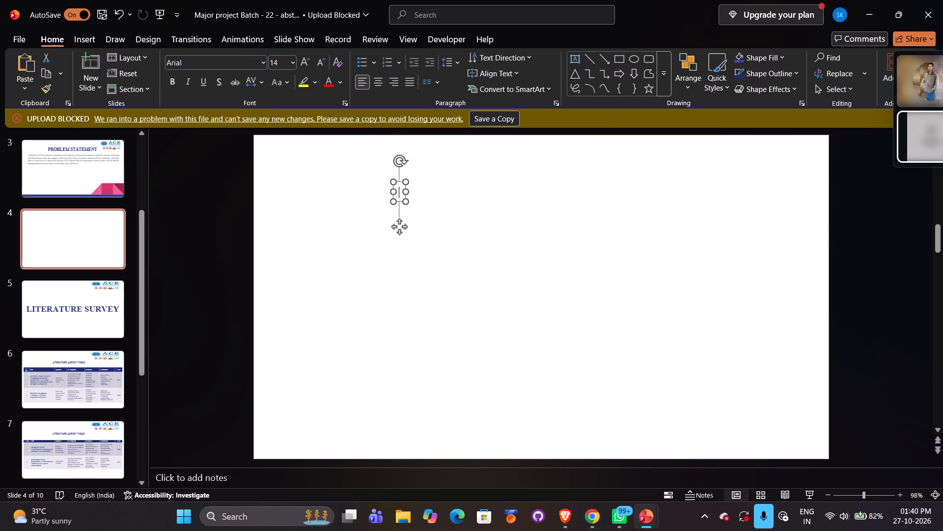
{"action": "left_click_drag", "start_coordinate": [405, 200], "coordinate": [590, 203]}
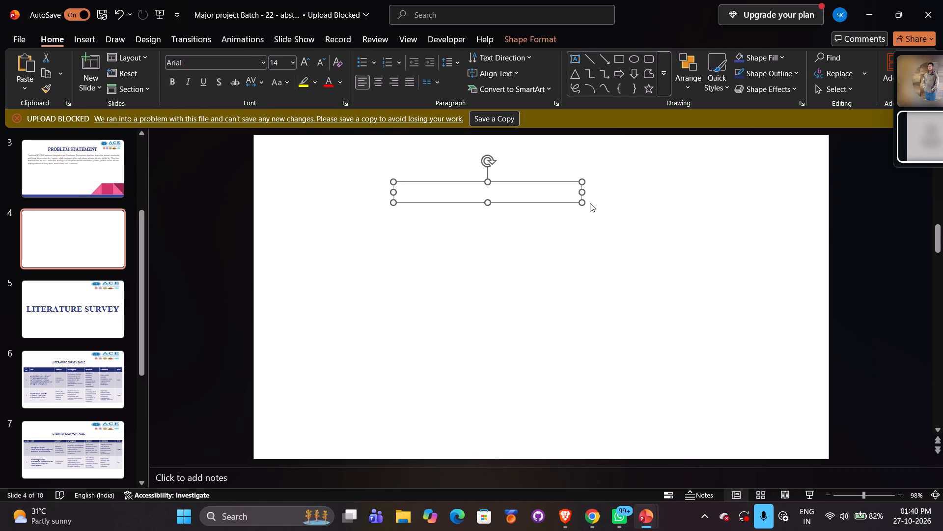
{"action": "left_click_drag", "start_coordinate": [581, 203], "coordinate": [691, 250]}
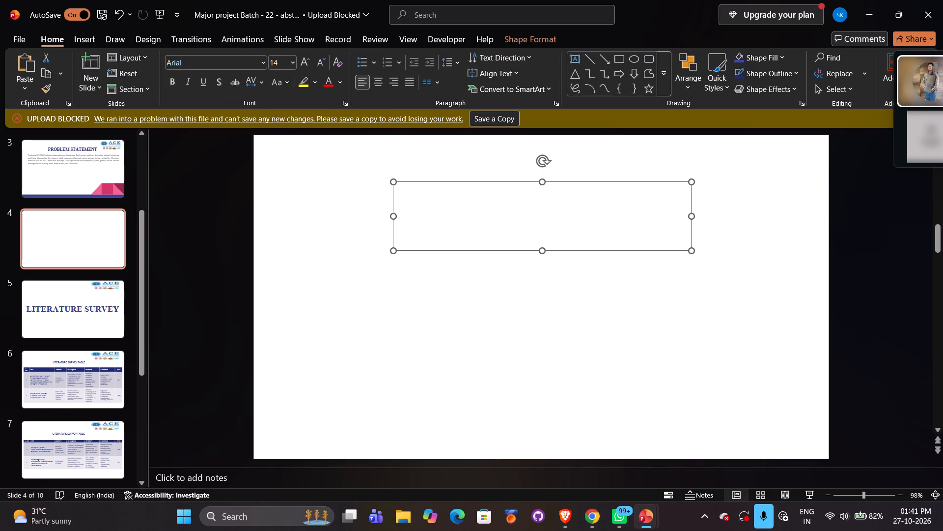
{"action": "left_click", "coordinate": [469, 215]}
{"action": "double_click", "coordinate": [458, 203]}
{"action": "key", "text": "ctrl+v"}
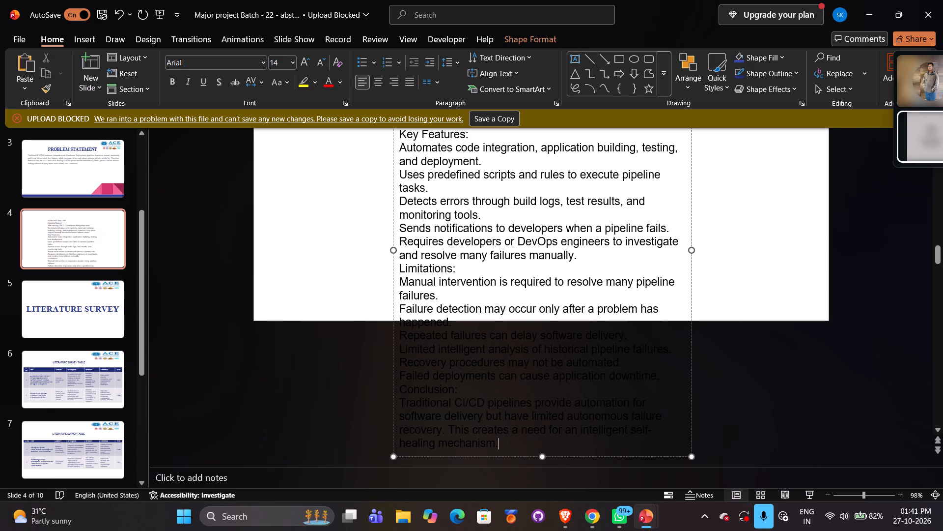
Widen the pasted text box to nearly the full slide width and move it up so all the text fits on the slide.
{"action": "left_click_drag", "start_coordinate": [690, 250], "coordinate": [800, 248]}
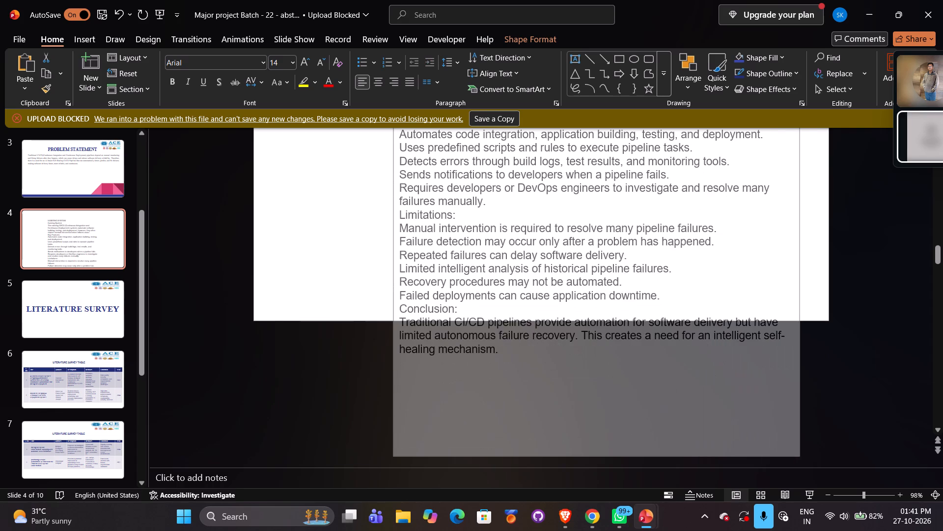
{"action": "left_click_drag", "start_coordinate": [800, 248], "coordinate": [843, 250]}
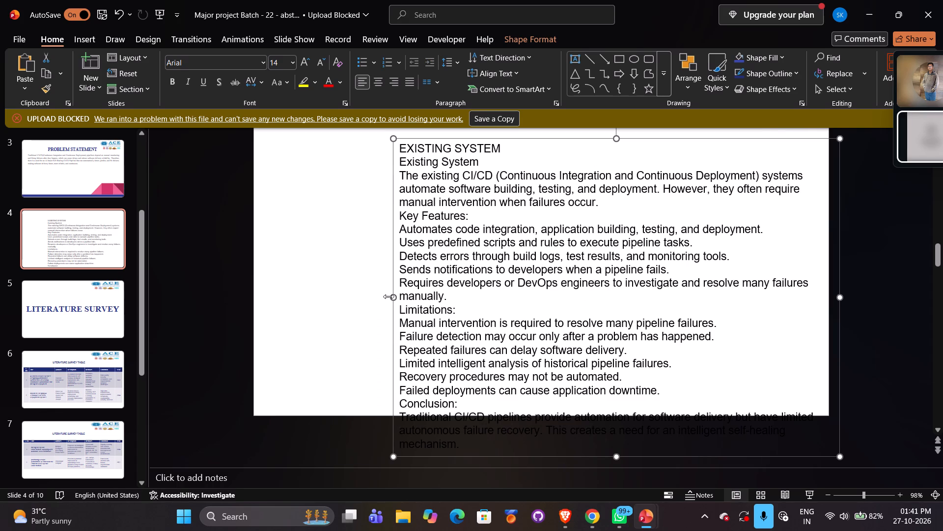
{"action": "left_click_drag", "start_coordinate": [393, 297], "coordinate": [265, 298]}
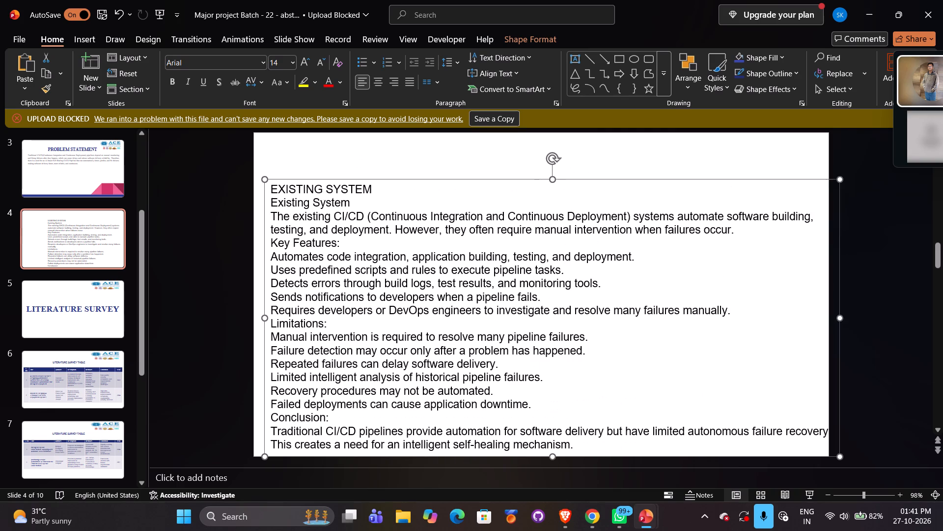
{"action": "left_click_drag", "start_coordinate": [386, 178], "coordinate": [386, 138]}
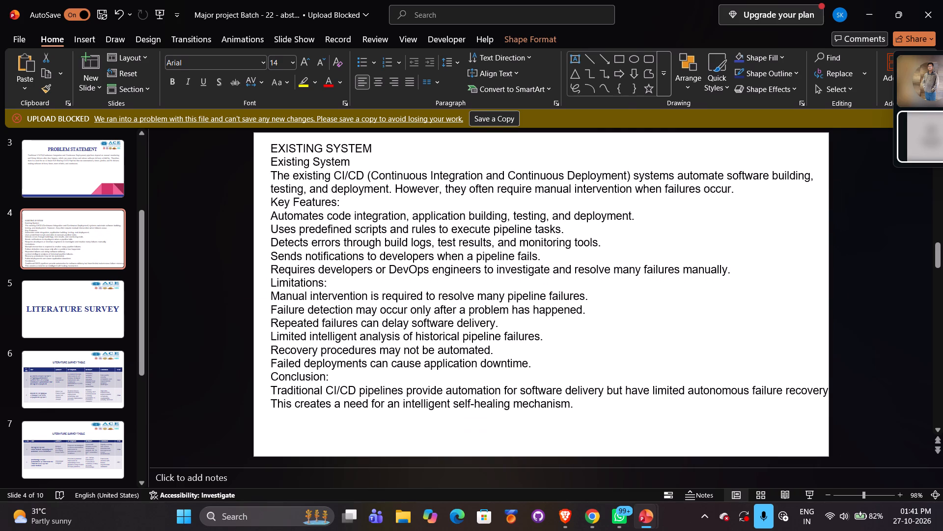
{"action": "left_click_drag", "start_coordinate": [386, 138], "coordinate": [386, 136]}
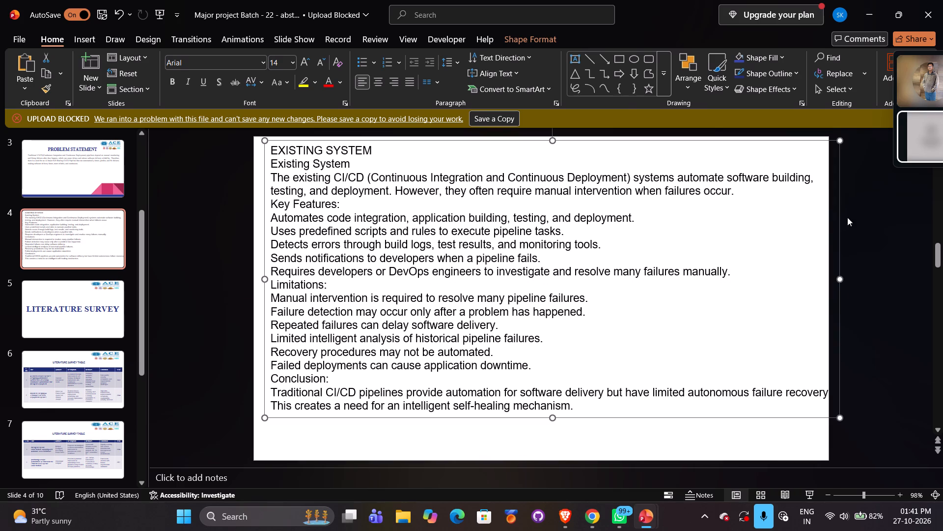
{"action": "left_click_drag", "start_coordinate": [841, 278], "coordinate": [823, 279]}
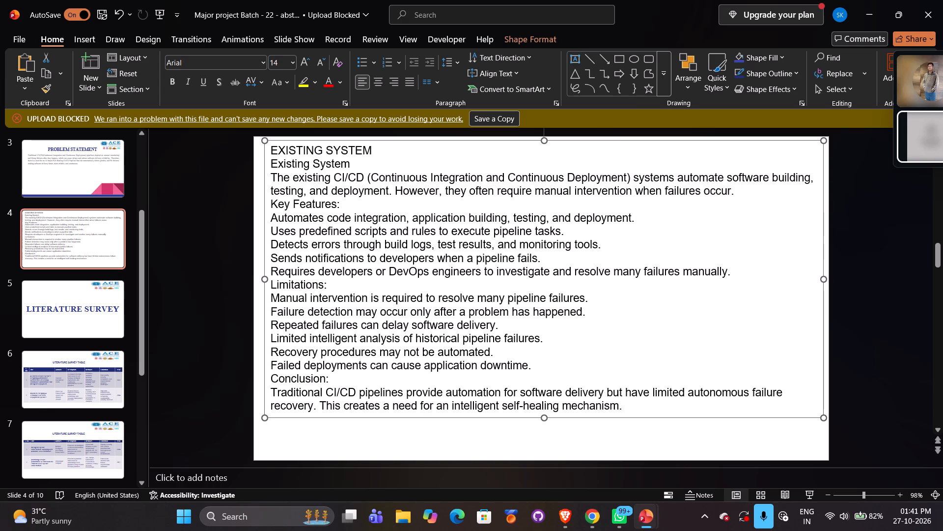
Duplicate the Problem Statement slide, keeping the copy directly after the original as slide 4.
{"action": "left_click", "coordinate": [101, 169]}
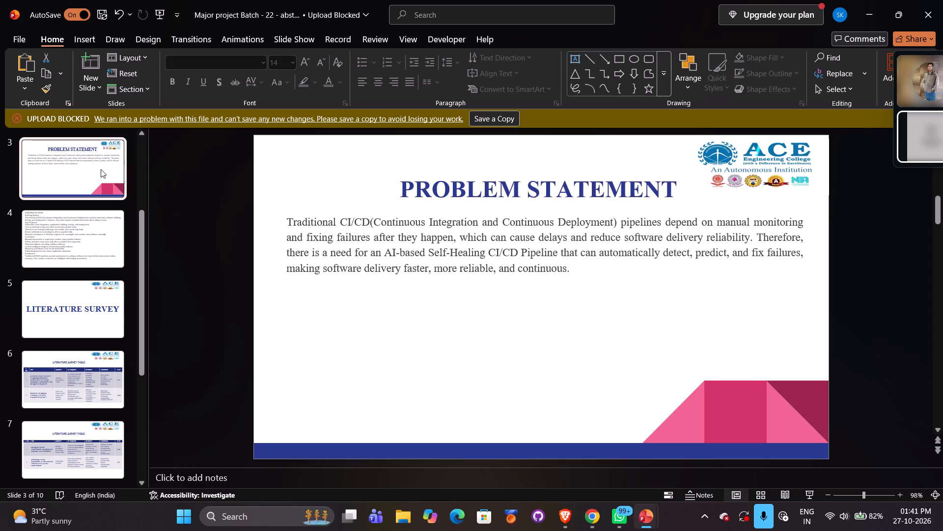
{"action": "right_click", "coordinate": [101, 169]}
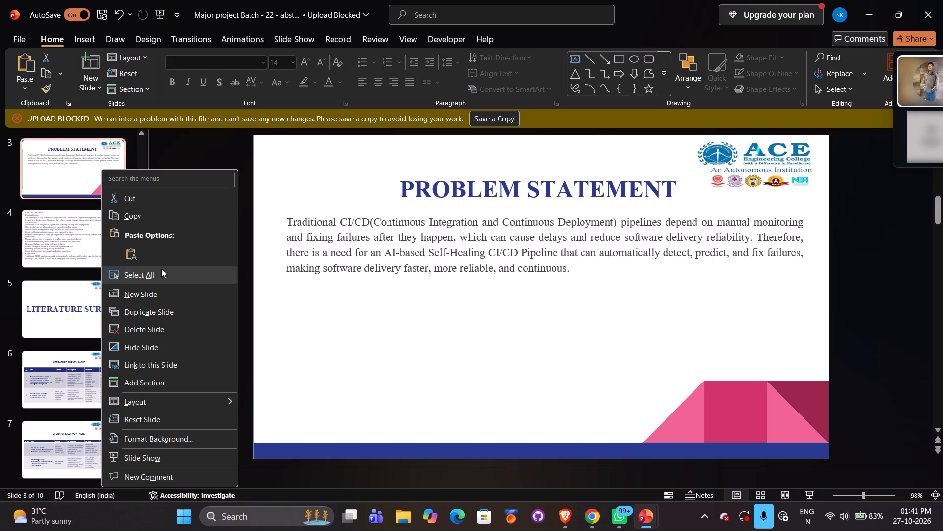
{"action": "left_click", "coordinate": [155, 308]}
{"action": "left_click_drag", "start_coordinate": [75, 236], "coordinate": [90, 274]}
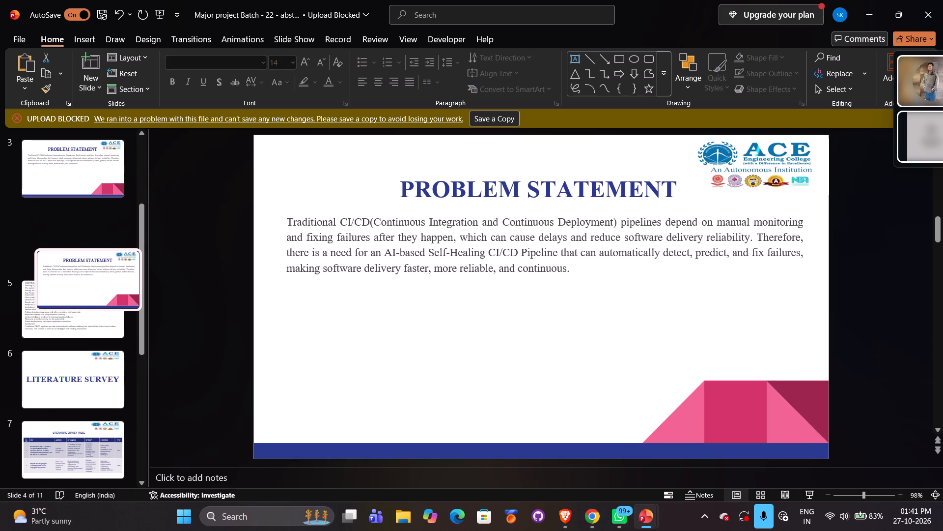
{"action": "left_click_drag", "start_coordinate": [90, 274], "coordinate": [76, 242]}
Copy the heading EXISTING SYSTEM from slide 5 and replace the title of the duplicated slide 4 with it.
{"action": "left_click", "coordinate": [79, 304]}
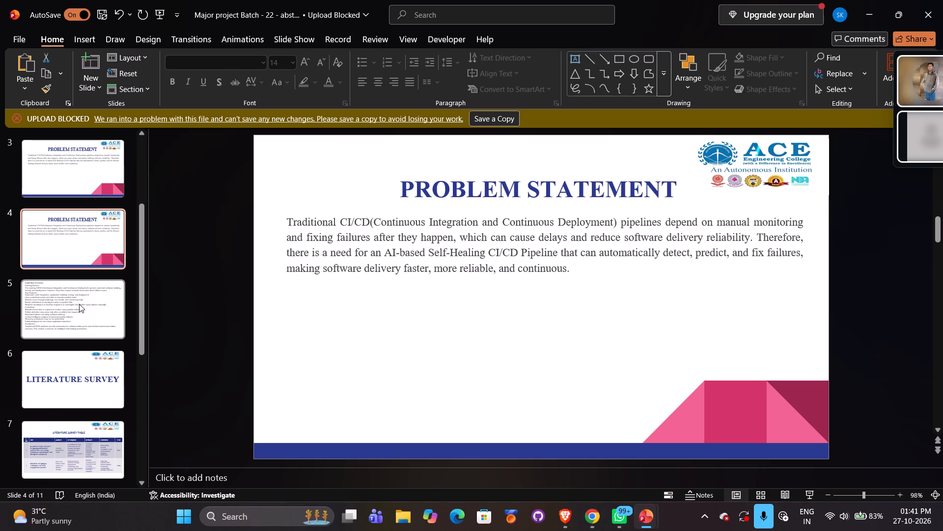
{"action": "left_click_drag", "start_coordinate": [373, 149], "coordinate": [284, 152]}
{"action": "key", "text": "ctrl+c"}
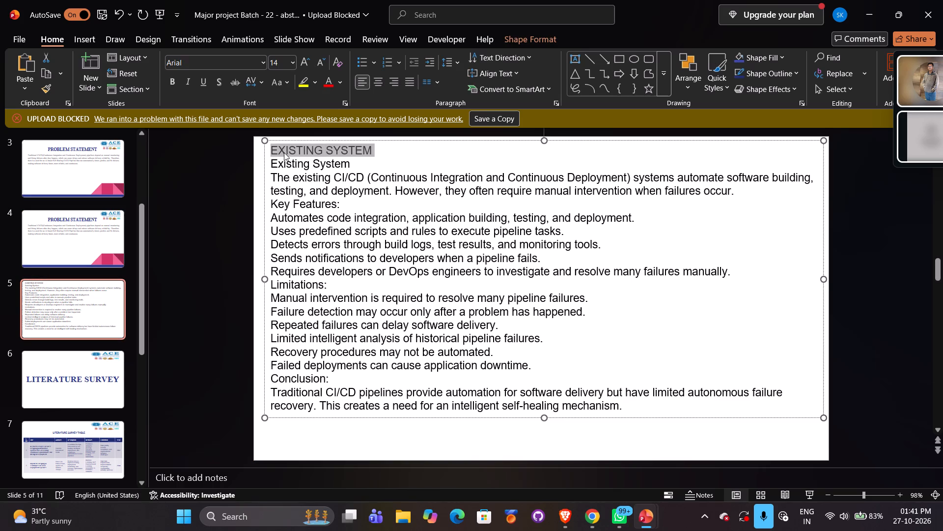
{"action": "left_click", "coordinate": [102, 239]}
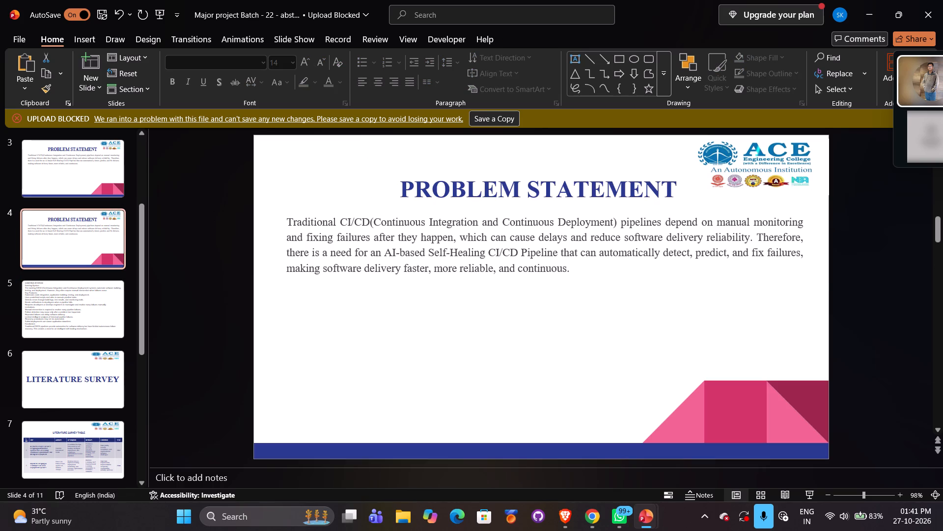
{"action": "left_click", "coordinate": [464, 188]}
{"action": "key", "text": "ctrl+a"}
{"action": "key", "text": "ctrl+v"}
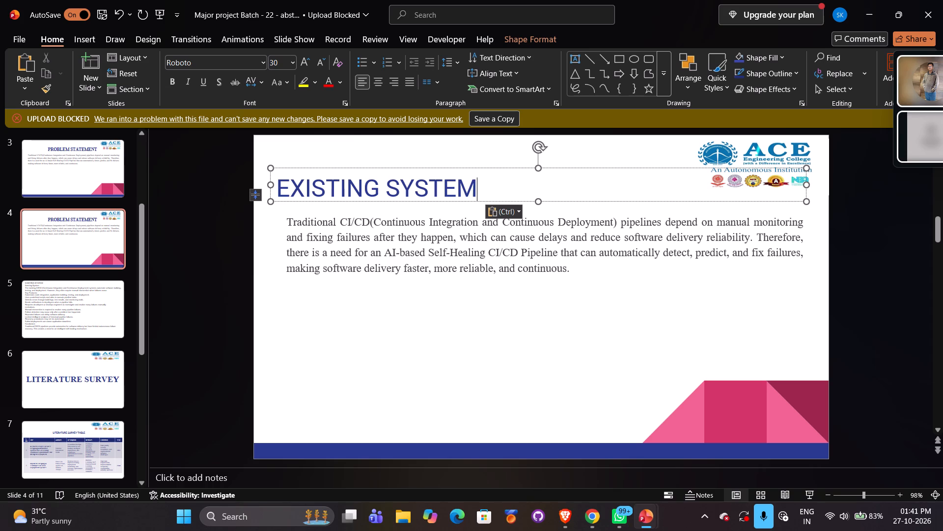
Center the EXISTING SYSTEM title on slide 4 and make it bold.
{"action": "left_click", "coordinate": [378, 85]}
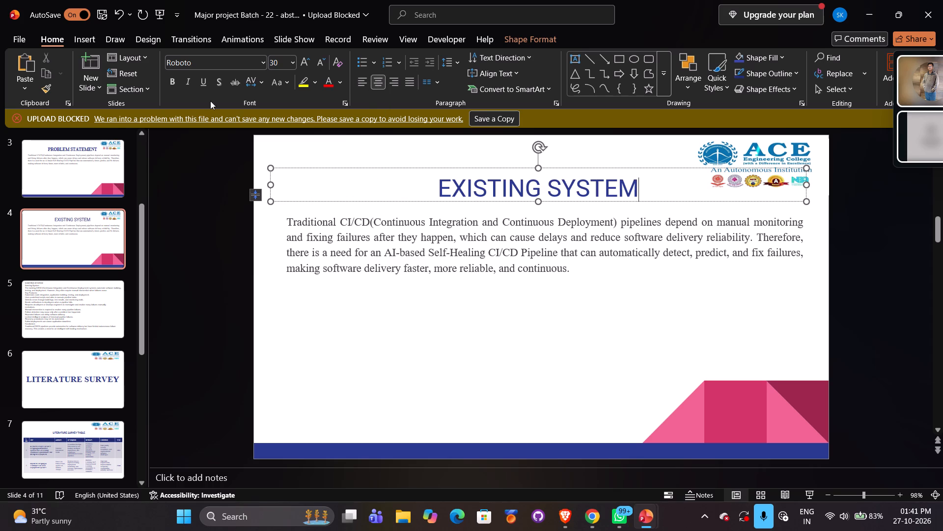
{"action": "left_click", "coordinate": [176, 84]}
{"action": "left_click", "coordinate": [176, 84]}
{"action": "left_click_drag", "start_coordinate": [639, 183], "coordinate": [500, 186]}
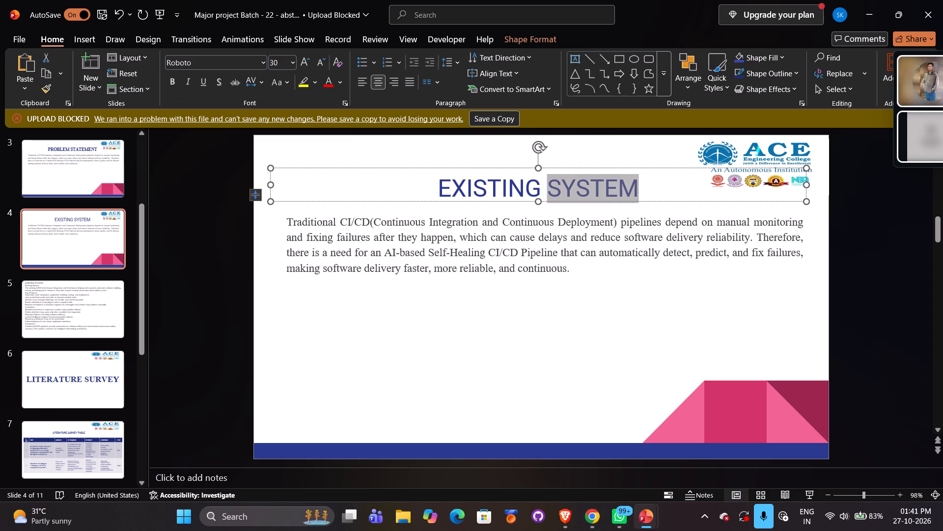
{"action": "left_click_drag", "start_coordinate": [500, 186], "coordinate": [446, 185]}
{"action": "left_click", "coordinate": [170, 84]}
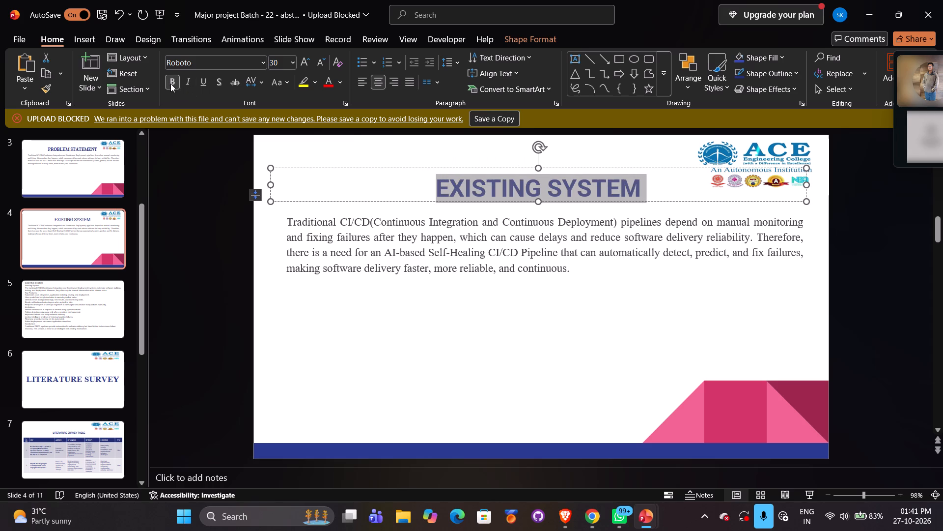
Replace slide 4's body text with slide 5's introductory paragraph on existing CI/CD systems and its full Key Features list.
{"action": "left_click", "coordinate": [182, 307]}
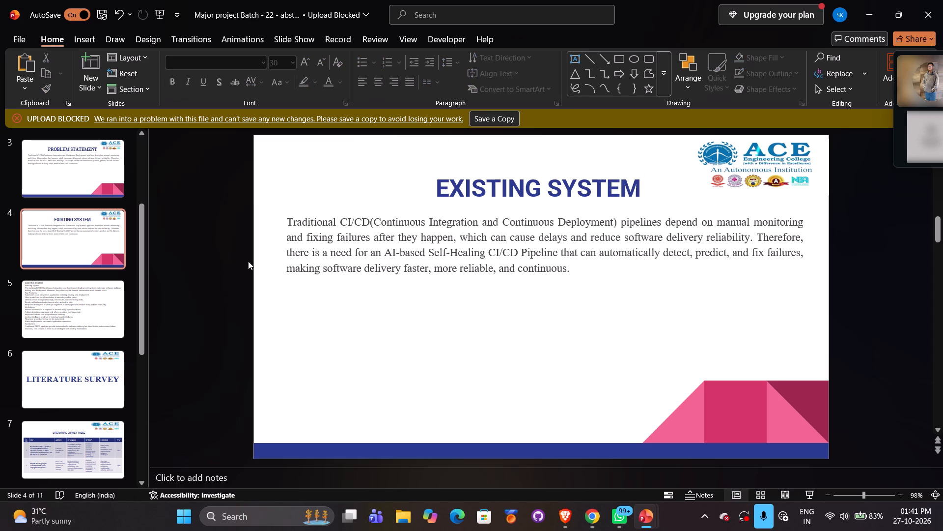
{"action": "left_click", "coordinate": [102, 316]}
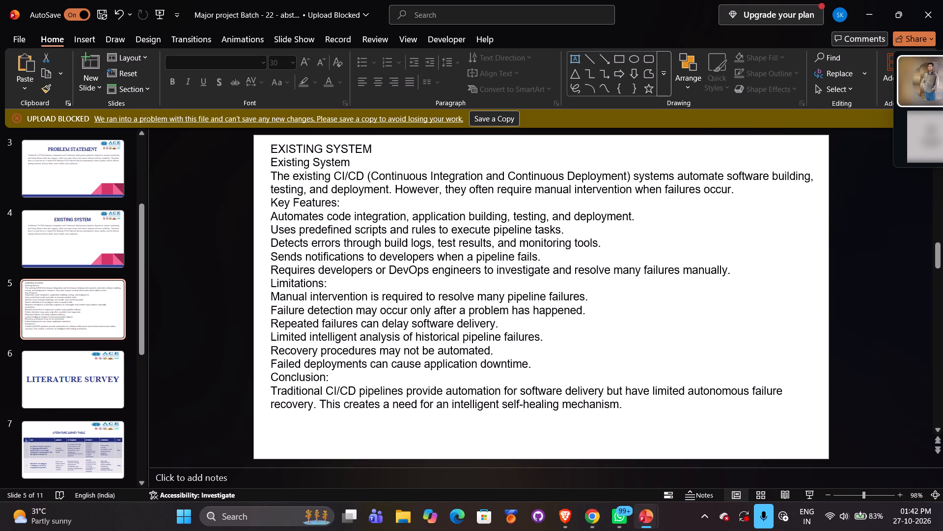
{"action": "left_click", "coordinate": [273, 175]}
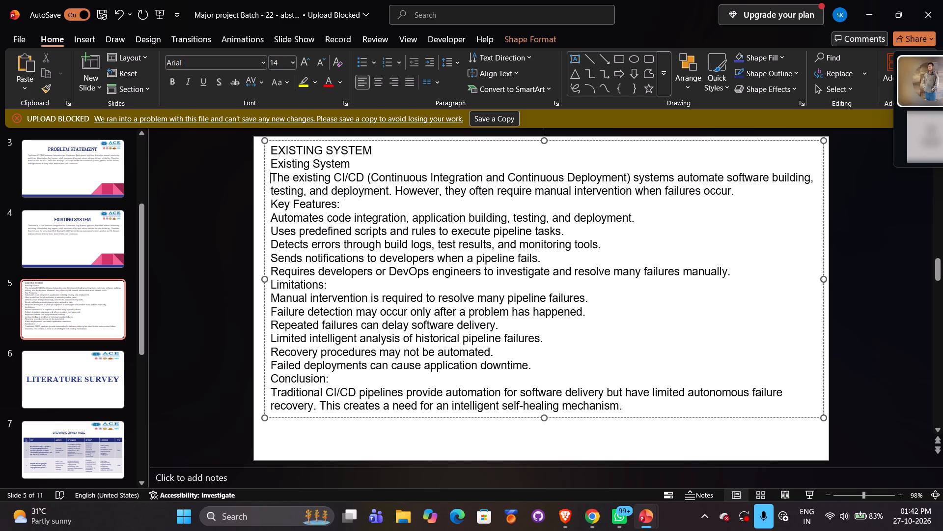
{"action": "left_click_drag", "start_coordinate": [271, 177], "coordinate": [558, 261]}
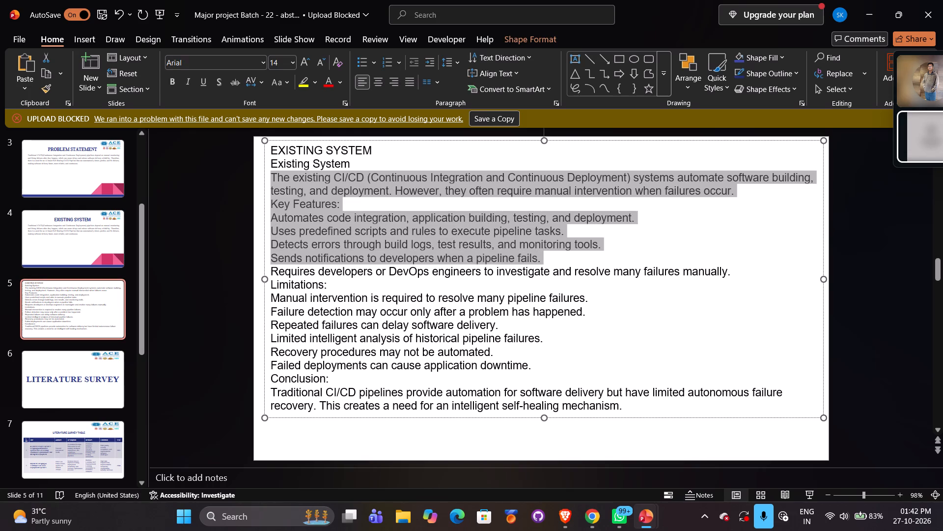
{"action": "left_click_drag", "start_coordinate": [558, 261], "coordinate": [711, 269]}
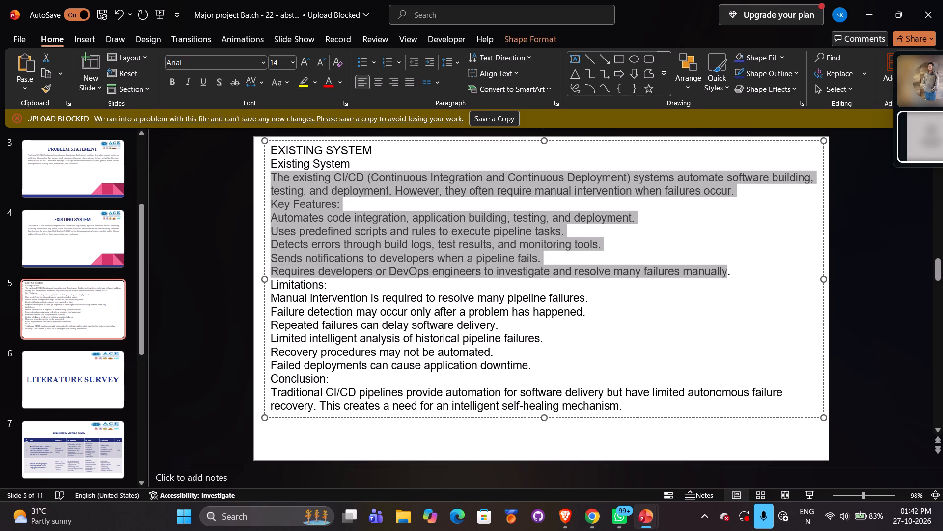
{"action": "left_click_drag", "start_coordinate": [711, 269], "coordinate": [744, 274]}
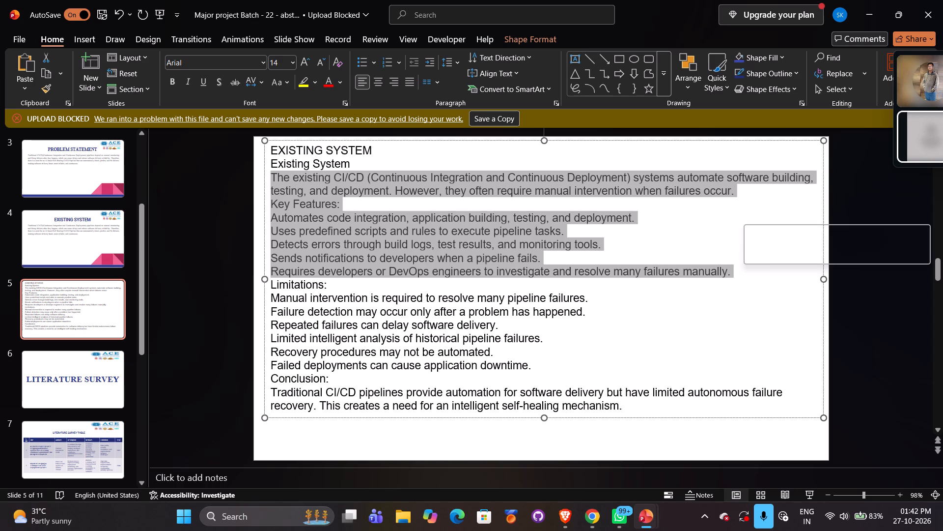
{"action": "key", "text": "ctrl+c"}
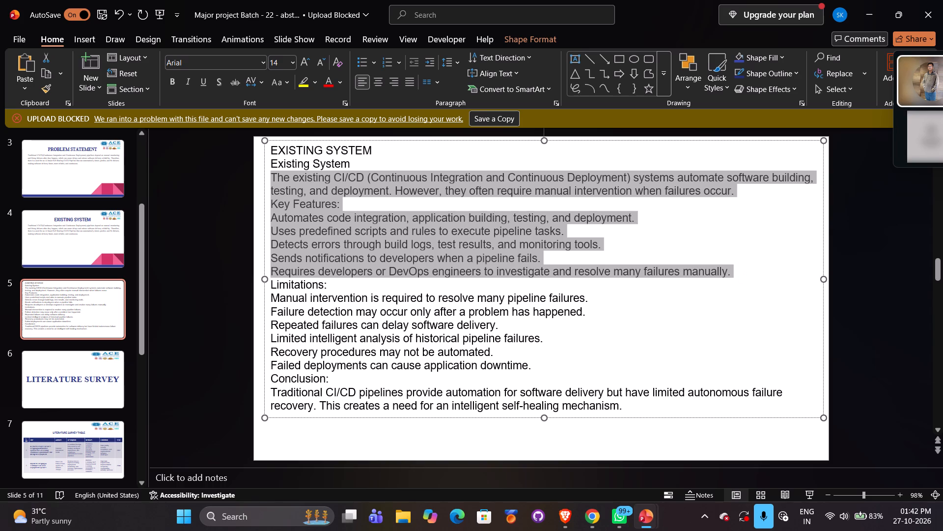
{"action": "left_click", "coordinate": [83, 256]}
{"action": "left_click", "coordinate": [373, 247]}
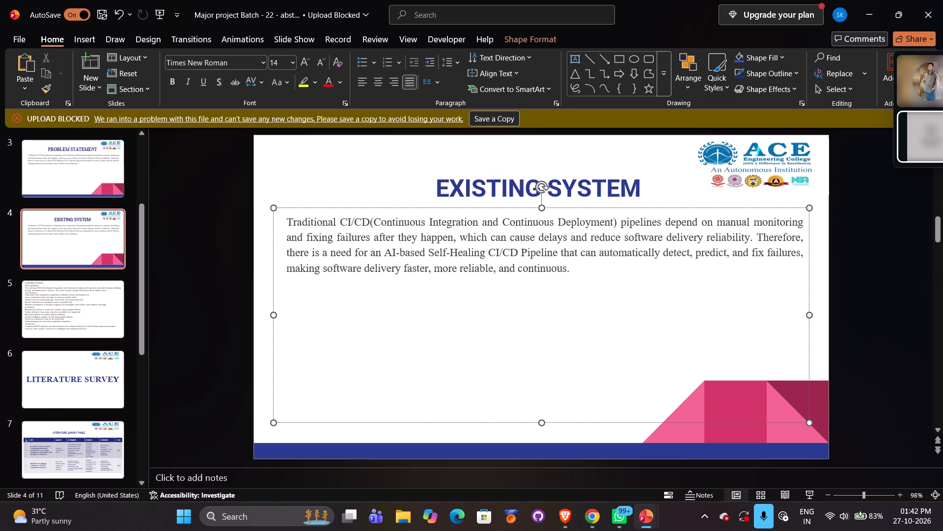
{"action": "key", "text": "ctrl+a"}
{"action": "key", "text": "ctrl+v"}
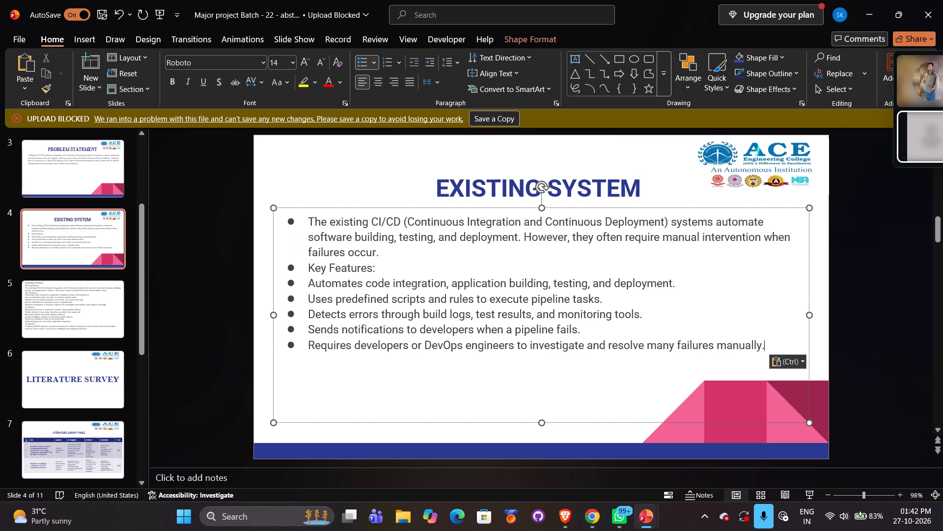
{"action": "left_click", "coordinate": [362, 179]}
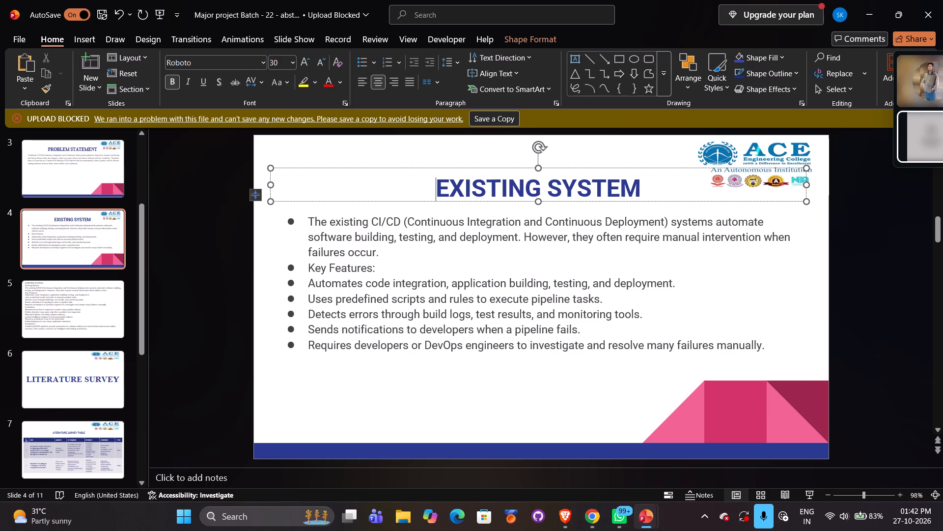
Review the Existing System and Proposed System slides in the B-Batch2-PPT presentation for reference, and return to the Batch 22 presentation.
{"action": "left_click", "coordinate": [80, 314]}
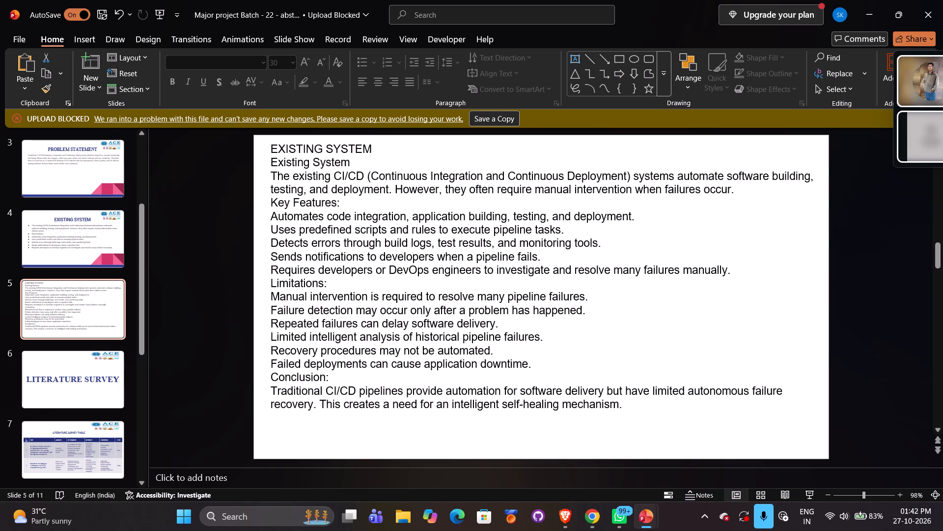
{"action": "key", "text": "alt+Tab"}
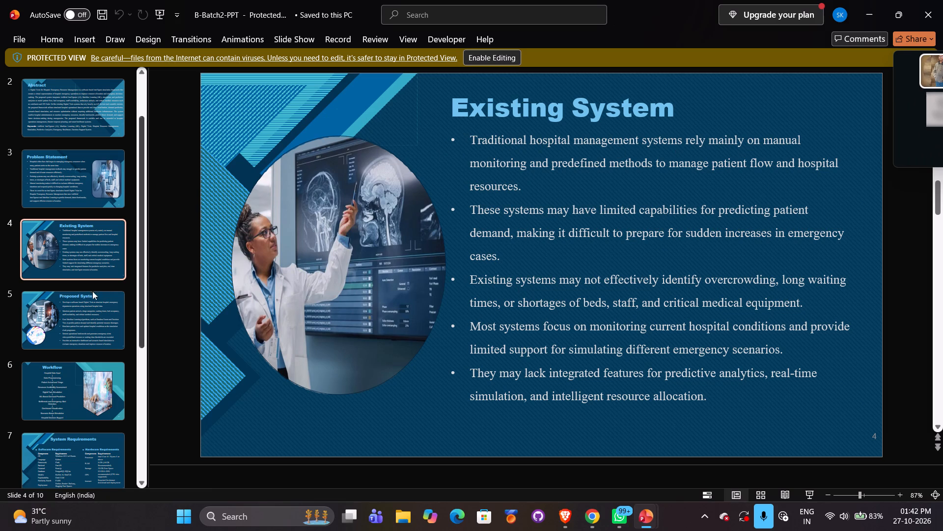
{"action": "left_click", "coordinate": [83, 306]}
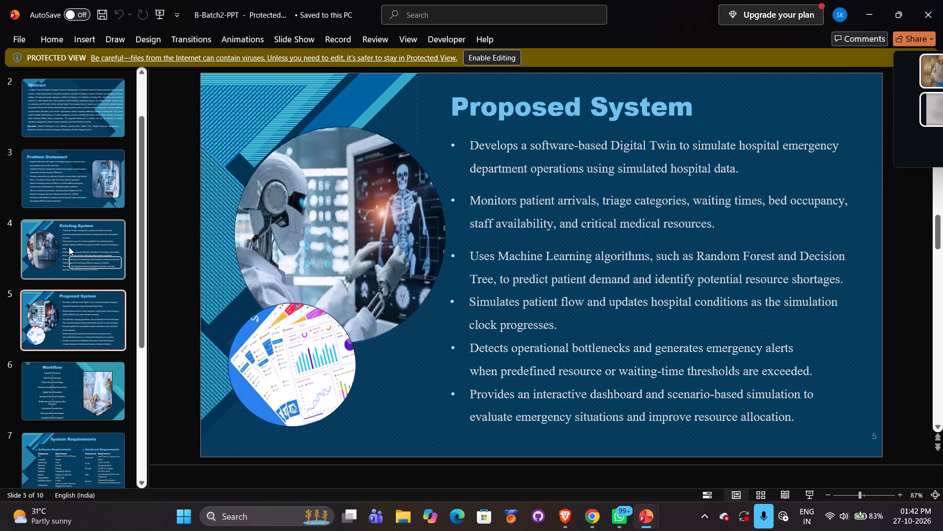
{"action": "left_click", "coordinate": [69, 247]}
{"action": "key", "text": "alt+Tab"}
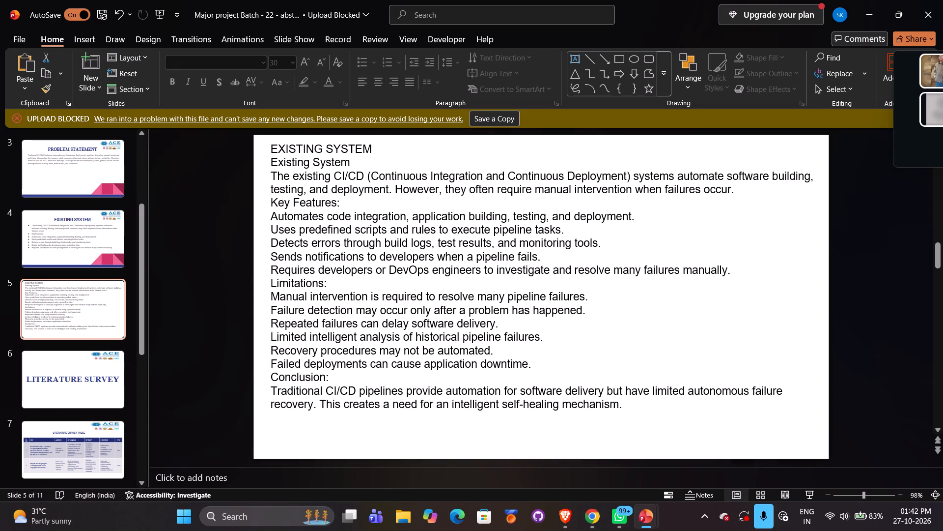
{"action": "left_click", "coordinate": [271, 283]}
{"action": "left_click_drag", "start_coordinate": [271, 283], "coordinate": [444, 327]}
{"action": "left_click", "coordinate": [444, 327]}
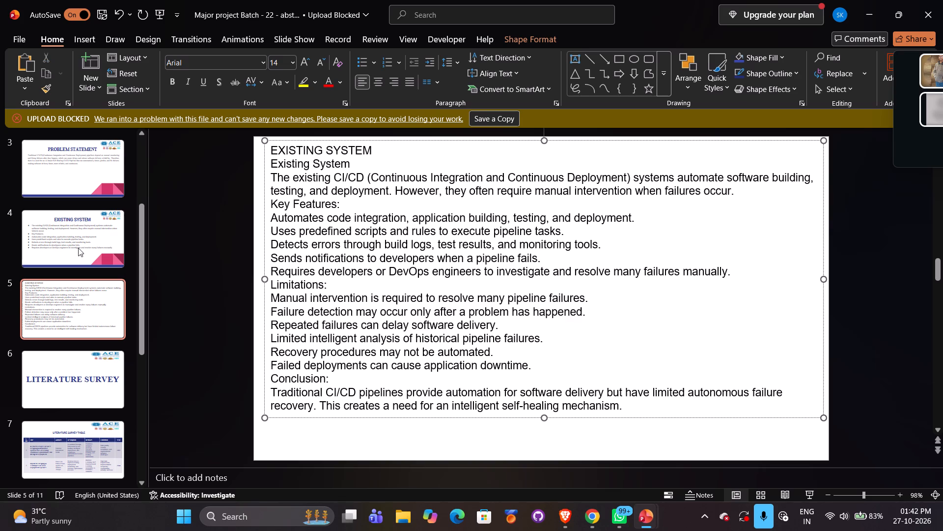
Remove the bullets from all body paragraphs on the Existing System slide, from the introduction to the last key feature.
{"action": "left_click", "coordinate": [61, 243]}
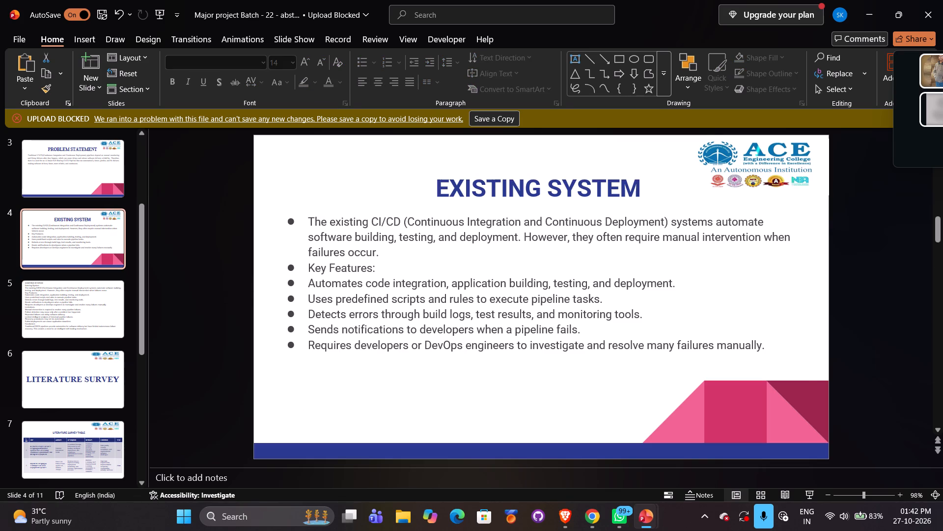
{"action": "left_click", "coordinate": [306, 344]}
{"action": "key", "text": "BackSpace"}
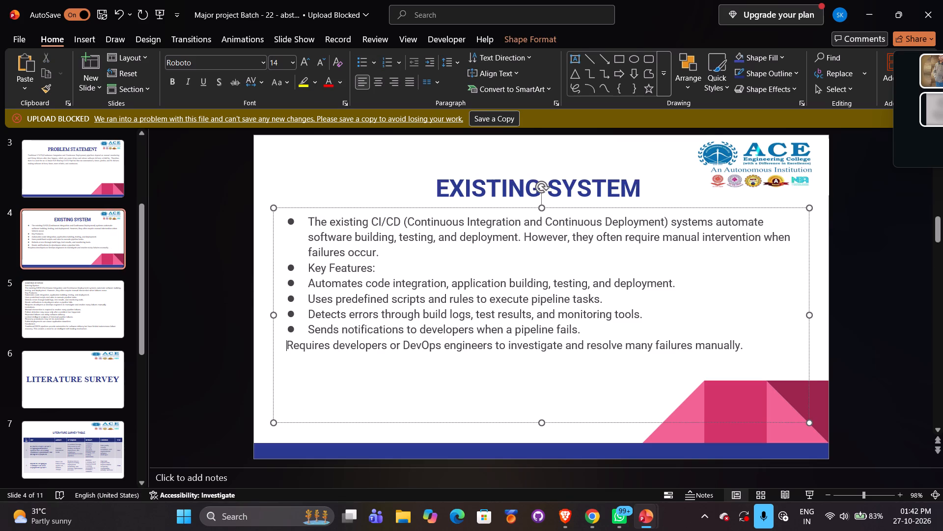
{"action": "key", "text": "Up"}
{"action": "key", "text": "BackSpace"}
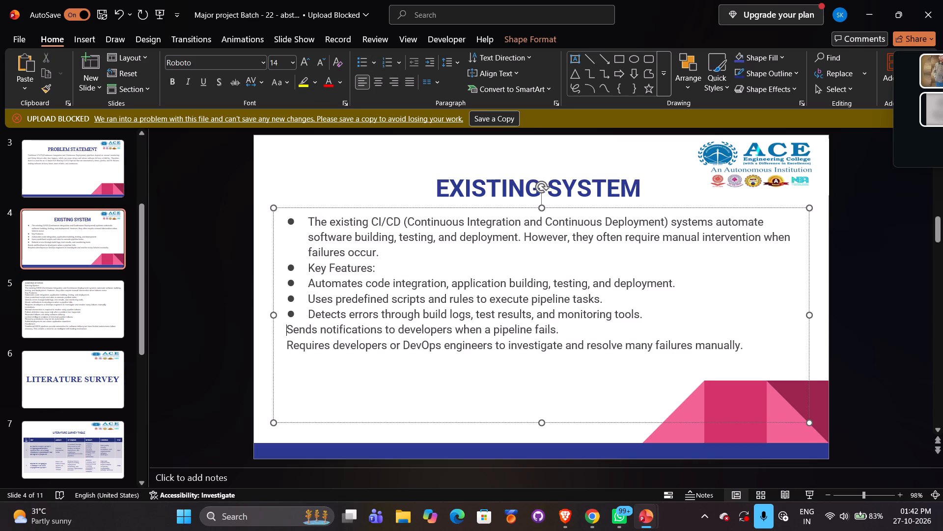
{"action": "key", "text": "Up"}
{"action": "key", "text": "BackSpace"}
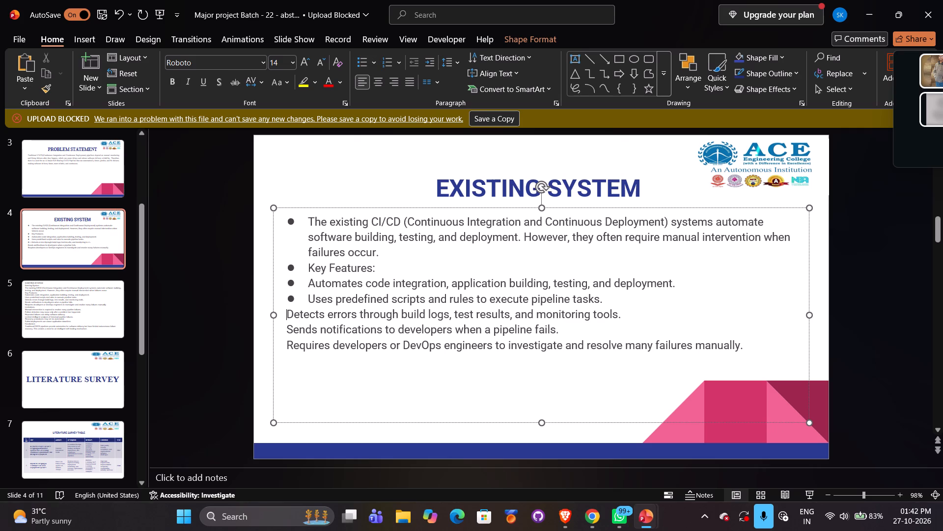
{"action": "key", "text": "Up"}
{"action": "key", "text": "BackSpace"}
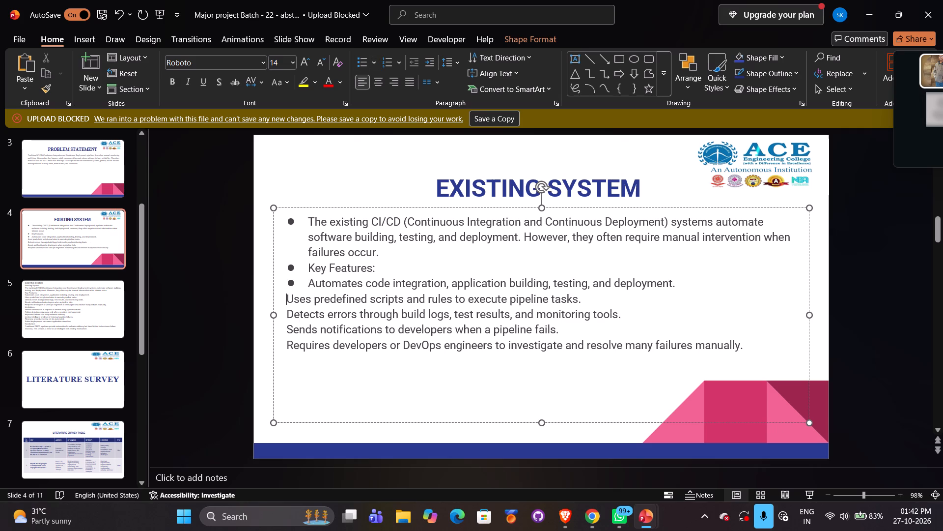
{"action": "key", "text": "Up"}
{"action": "key", "text": "BackSpace"}
{"action": "key", "text": "Up"}
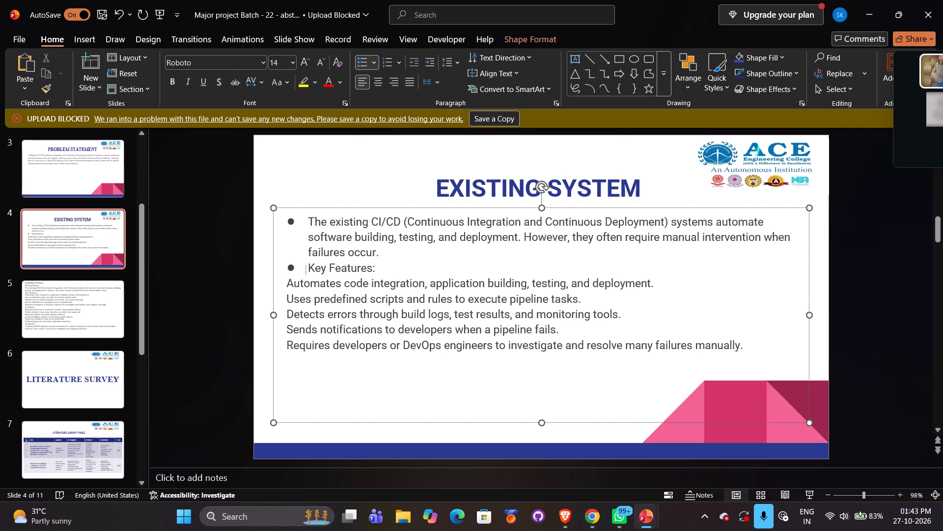
{"action": "key", "text": "BackSpace"}
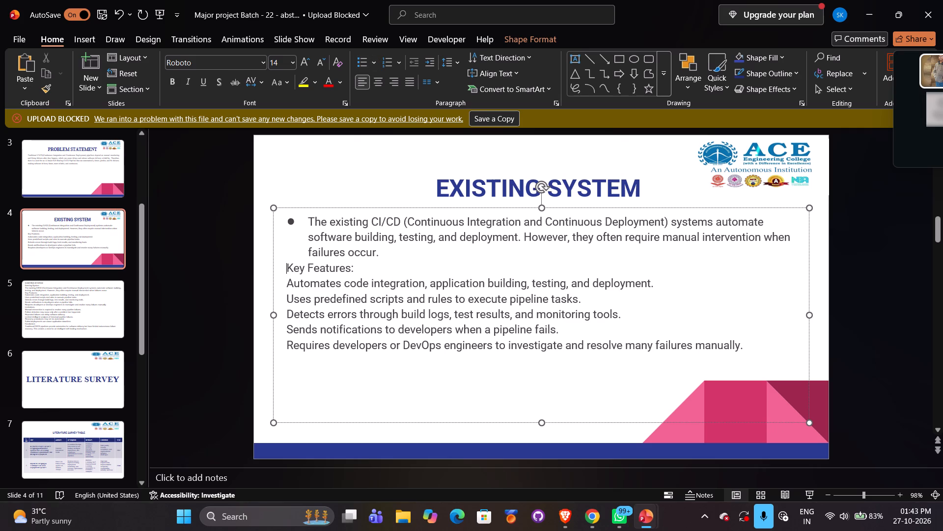
{"action": "key", "text": "Up"}
{"action": "key", "text": "Up"}
{"action": "key", "text": "Up"}
{"action": "key", "text": "BackSpace"}
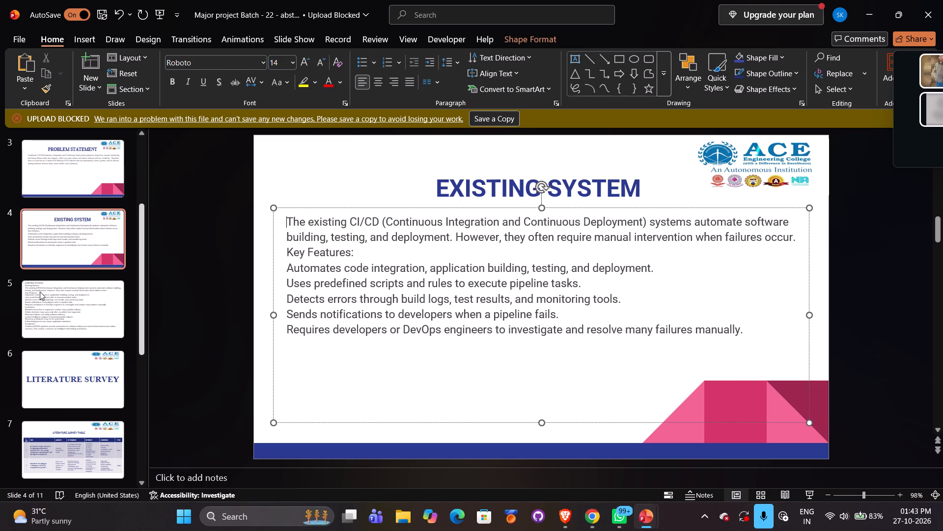
Compare the Existing System slide's body text formatting with that of the Abstract slide.
{"action": "left_click", "coordinate": [44, 227]}
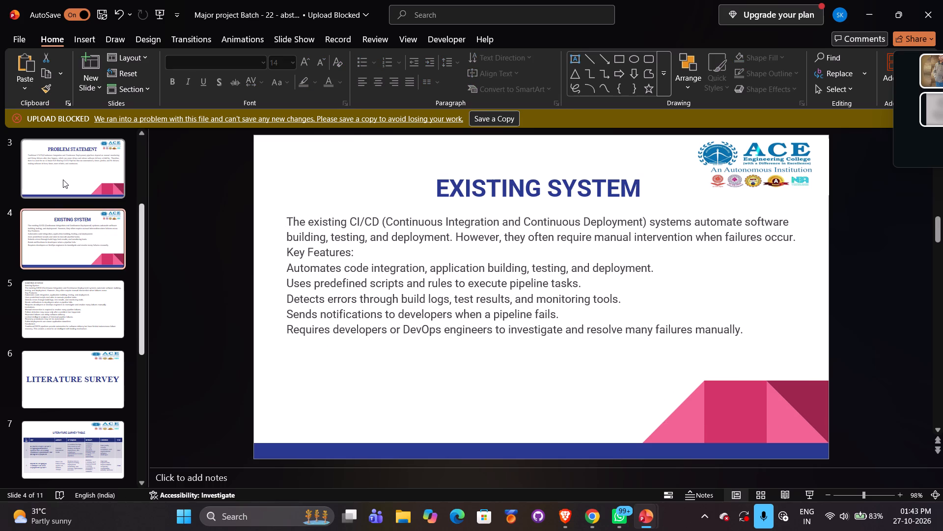
{"action": "left_click", "coordinate": [63, 179]}
{"action": "scroll", "coordinate": [63, 179], "scroll_direction": "up", "scroll_amount": 2}
{"action": "left_click", "coordinate": [63, 179]}
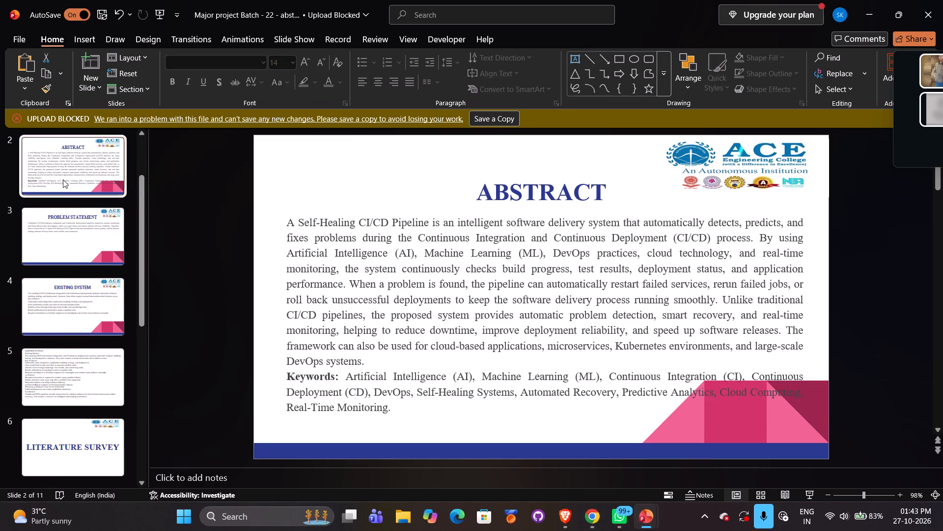
{"action": "left_click", "coordinate": [81, 302]}
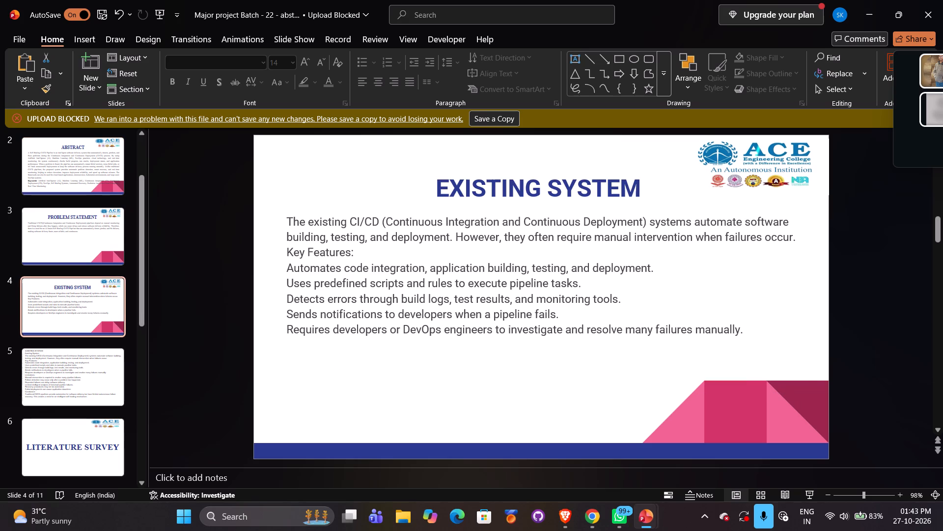
{"action": "left_click", "coordinate": [396, 252]}
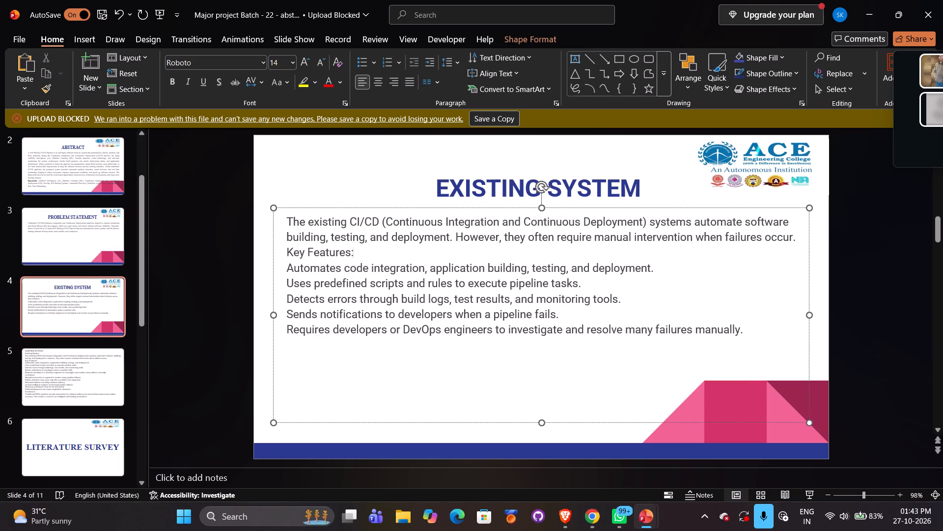
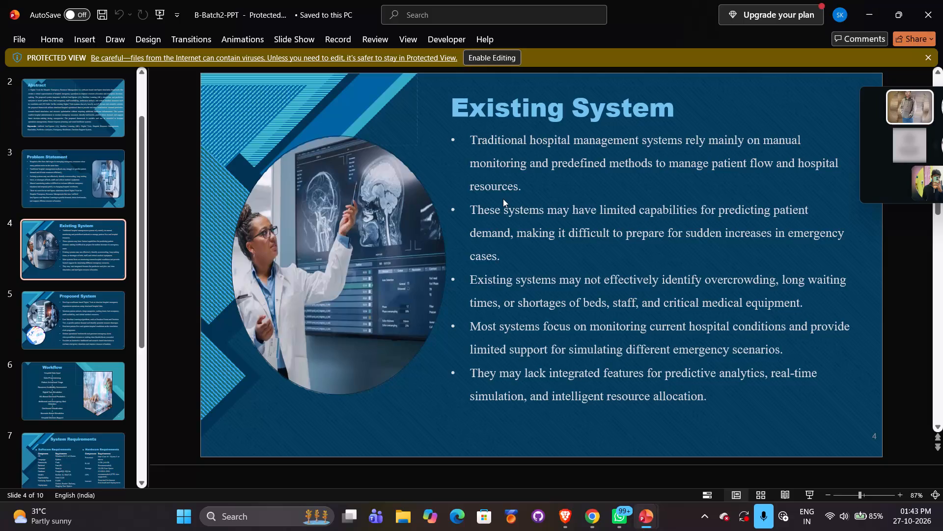
Copy all five bullet points of body text from the Existing System slide in the B-Batch2-PPT presentation.
{"action": "left_click", "coordinate": [470, 144]}
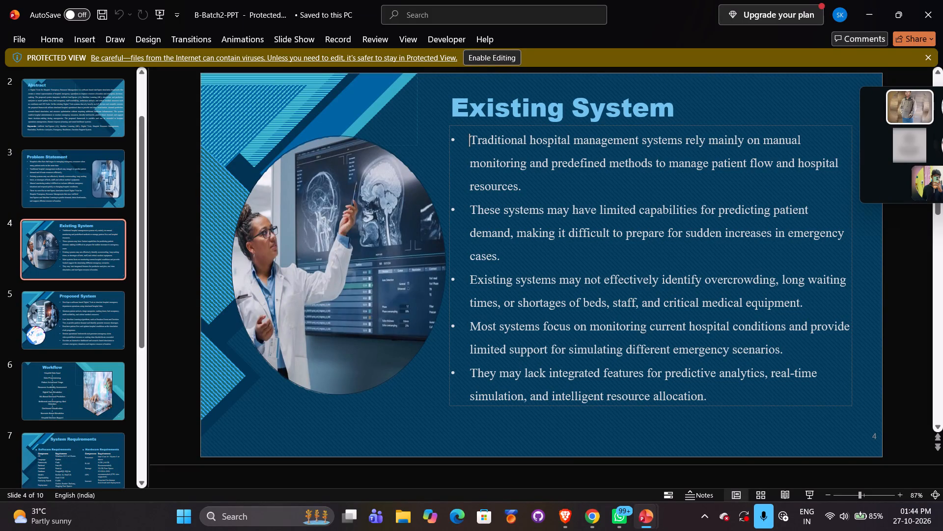
{"action": "left_click", "coordinate": [450, 113]}
{"action": "left_click_drag", "start_coordinate": [450, 113], "coordinate": [552, 238]}
{"action": "left_click", "coordinate": [552, 238]}
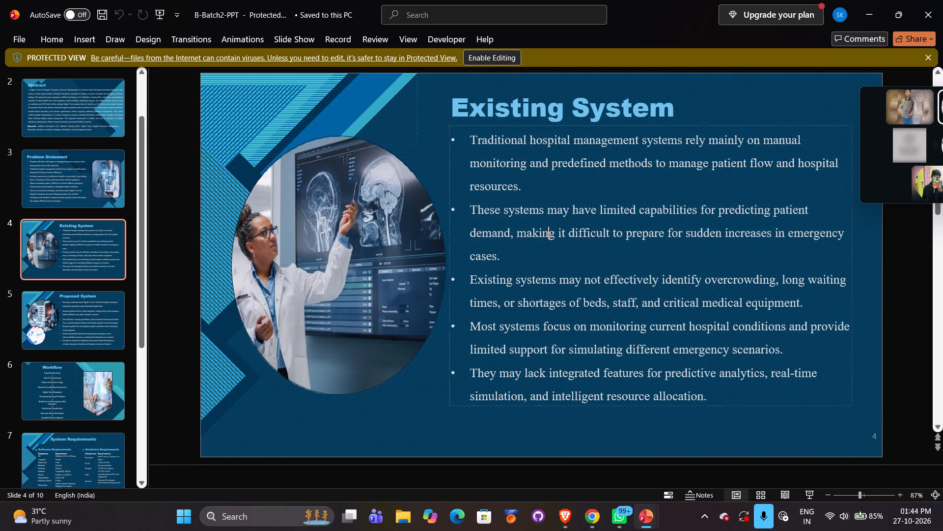
{"action": "left_click", "coordinate": [468, 141]}
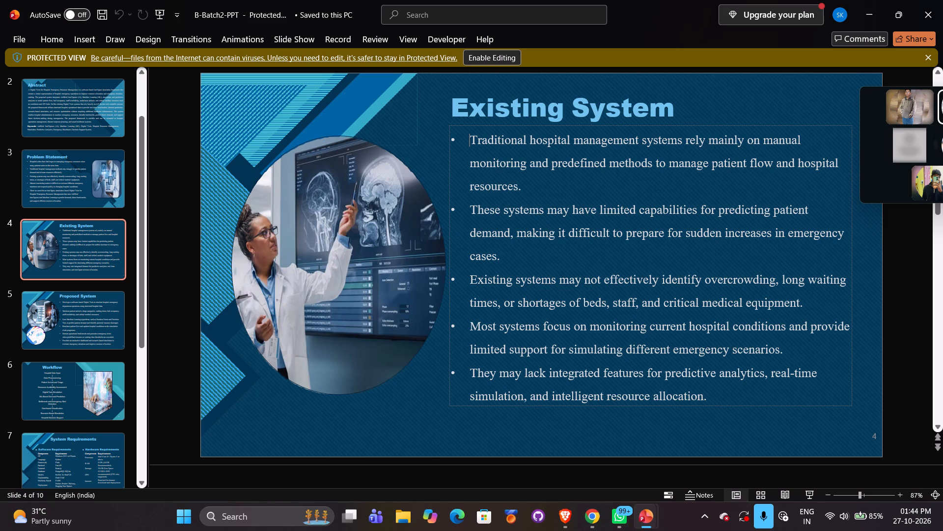
{"action": "left_click_drag", "start_coordinate": [467, 140], "coordinate": [712, 399]}
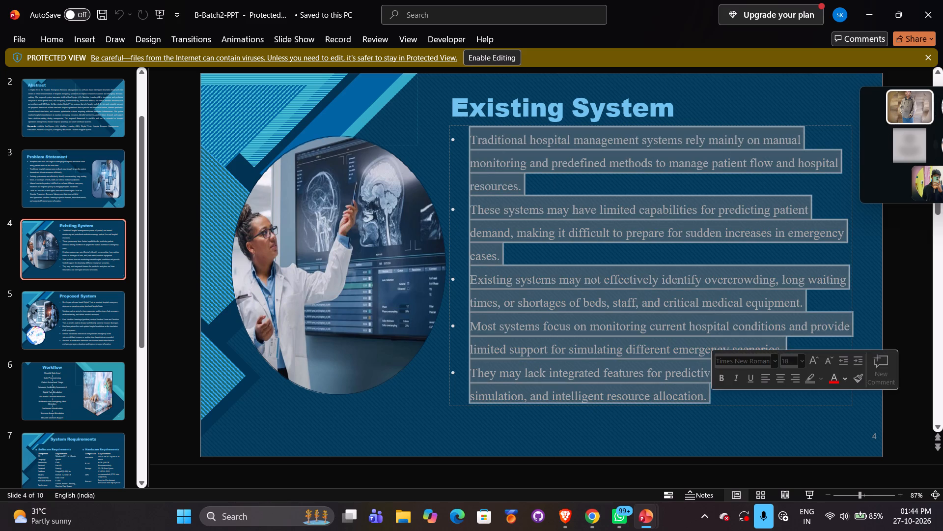
{"action": "key", "text": "ctrl+c"}
{"action": "left_click", "coordinate": [638, 364]}
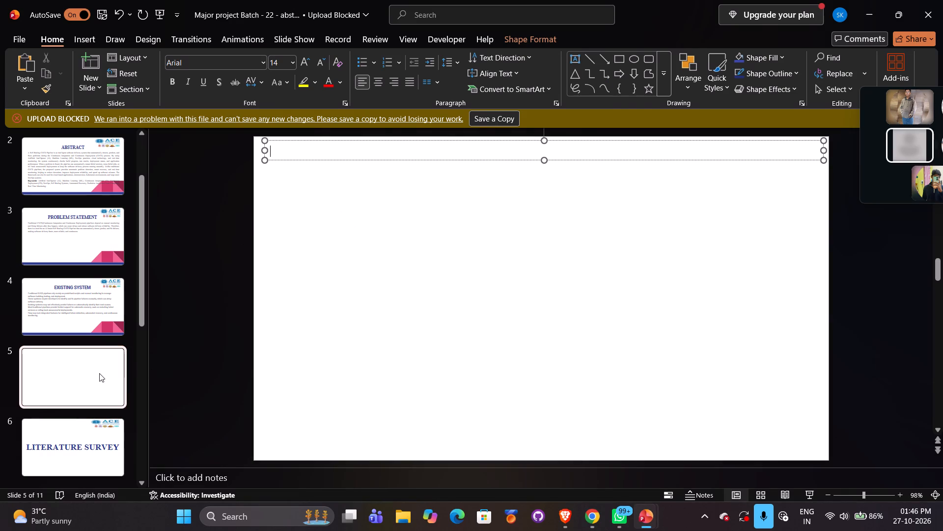
{"action": "right_click", "coordinate": [98, 373]}
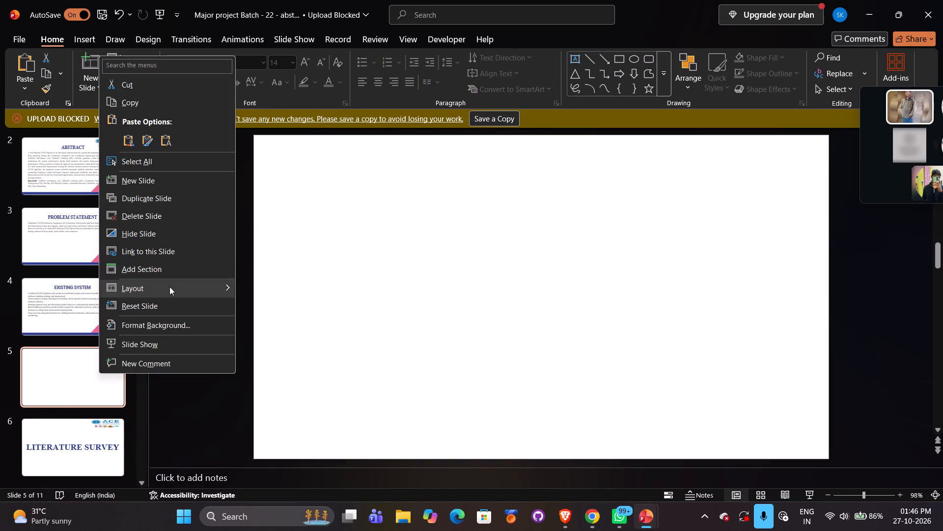
{"action": "left_click", "coordinate": [164, 214]}
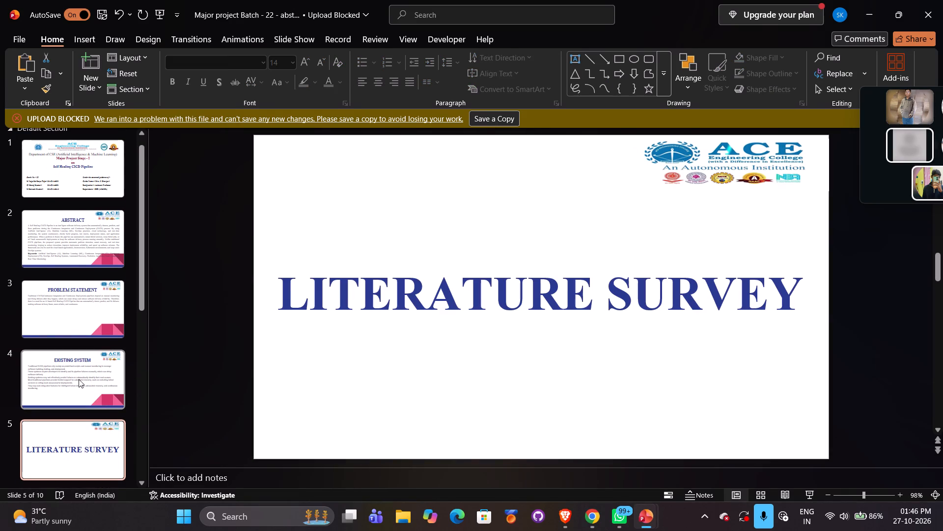
Duplicate the Existing System slide directly after slide 4.
{"action": "left_click", "coordinate": [75, 374]}
{"action": "right_click", "coordinate": [75, 374]}
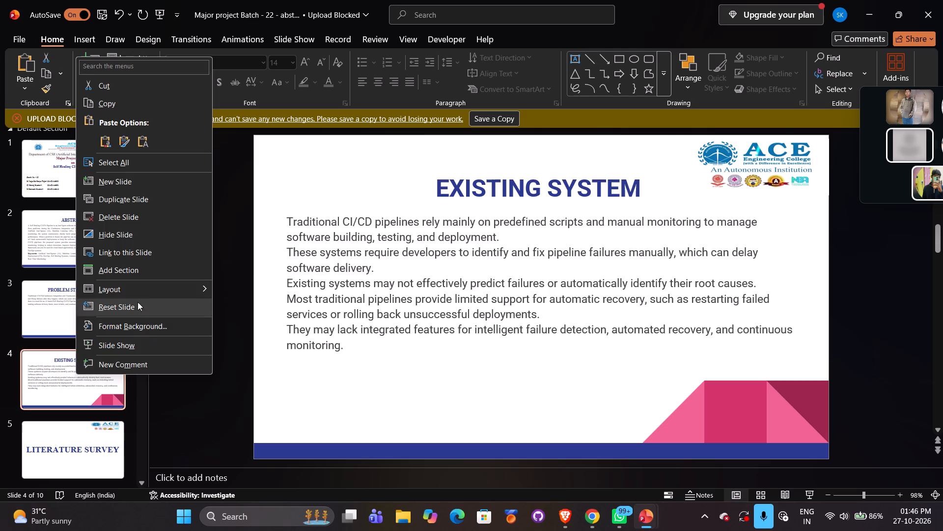
{"action": "left_click", "coordinate": [127, 202]}
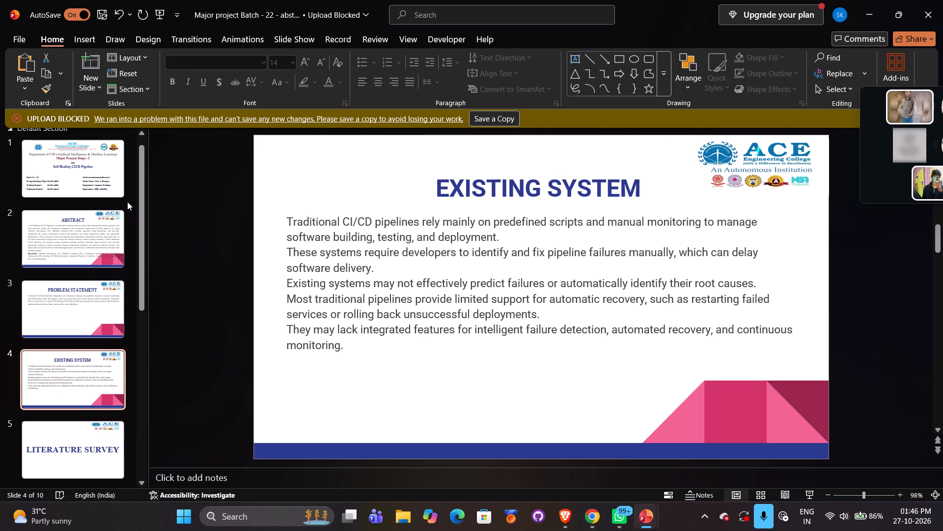
Replace all the body text on the duplicated slide 5 with the copied Proposed System text.
{"action": "left_click", "coordinate": [600, 199]}
{"action": "left_click", "coordinate": [561, 283]}
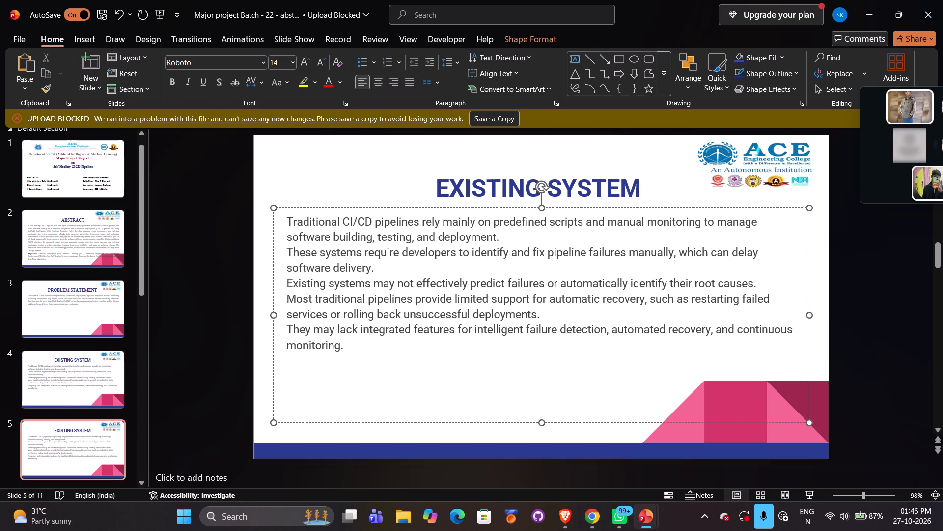
{"action": "key", "text": "ctrl+a"}
{"action": "key", "text": "ctrl+v"}
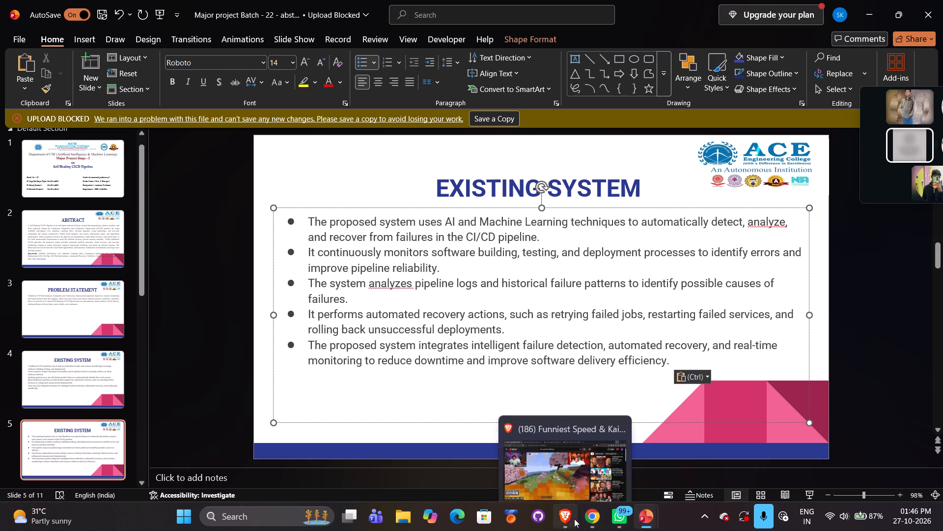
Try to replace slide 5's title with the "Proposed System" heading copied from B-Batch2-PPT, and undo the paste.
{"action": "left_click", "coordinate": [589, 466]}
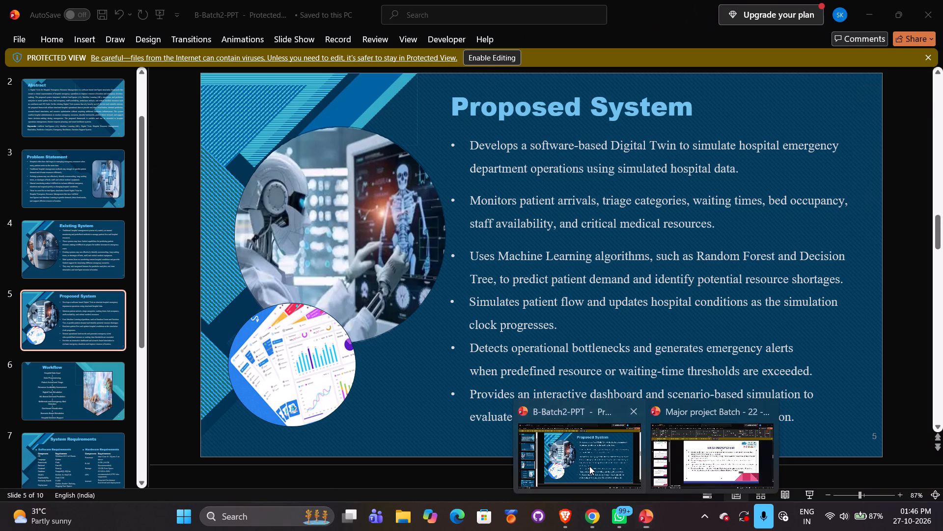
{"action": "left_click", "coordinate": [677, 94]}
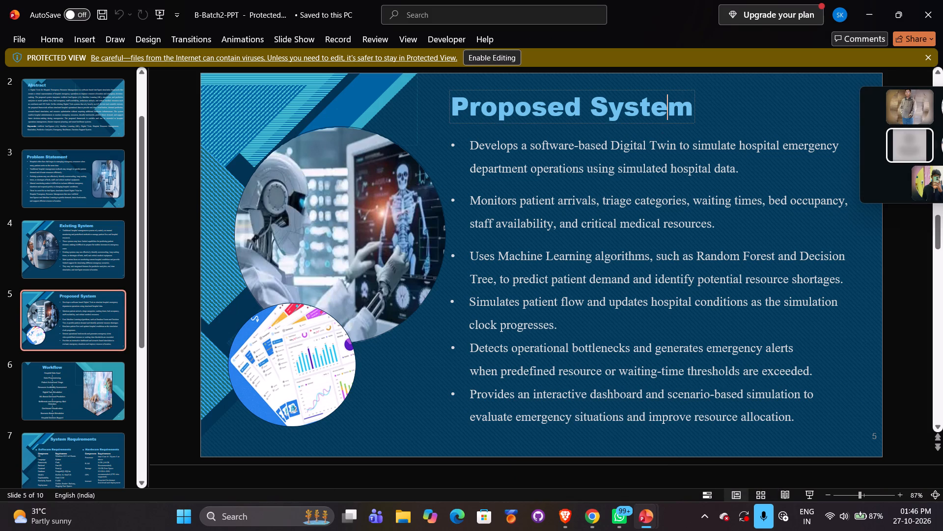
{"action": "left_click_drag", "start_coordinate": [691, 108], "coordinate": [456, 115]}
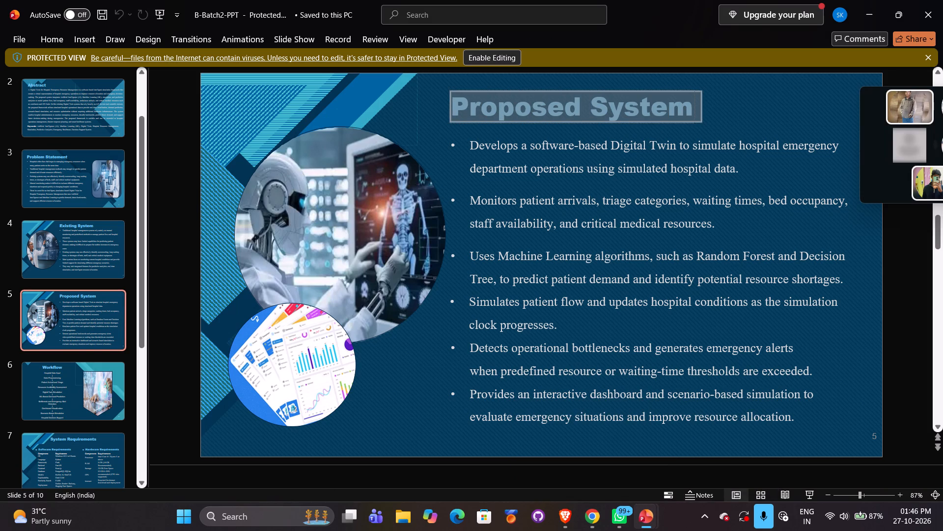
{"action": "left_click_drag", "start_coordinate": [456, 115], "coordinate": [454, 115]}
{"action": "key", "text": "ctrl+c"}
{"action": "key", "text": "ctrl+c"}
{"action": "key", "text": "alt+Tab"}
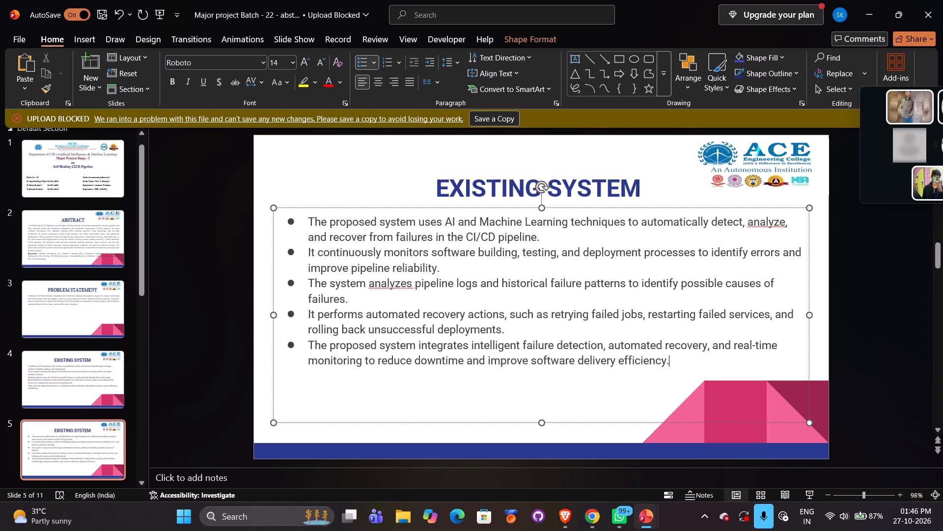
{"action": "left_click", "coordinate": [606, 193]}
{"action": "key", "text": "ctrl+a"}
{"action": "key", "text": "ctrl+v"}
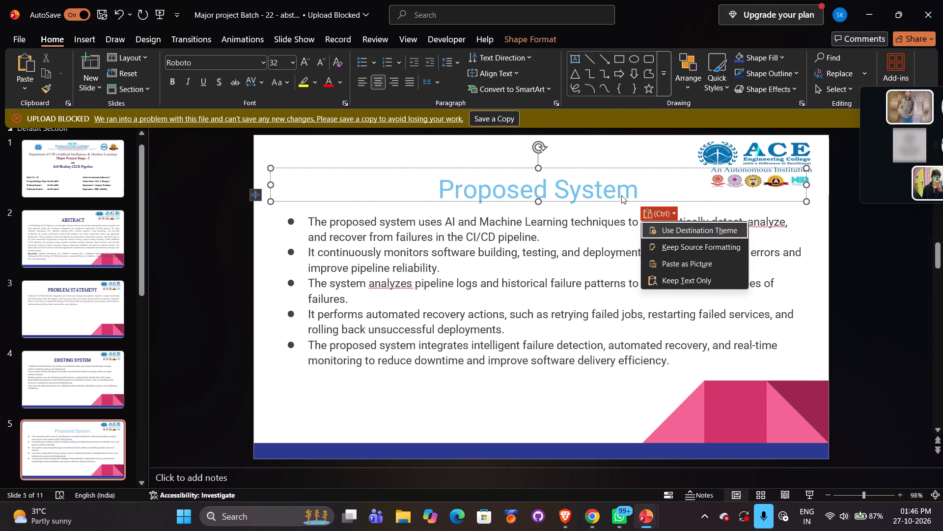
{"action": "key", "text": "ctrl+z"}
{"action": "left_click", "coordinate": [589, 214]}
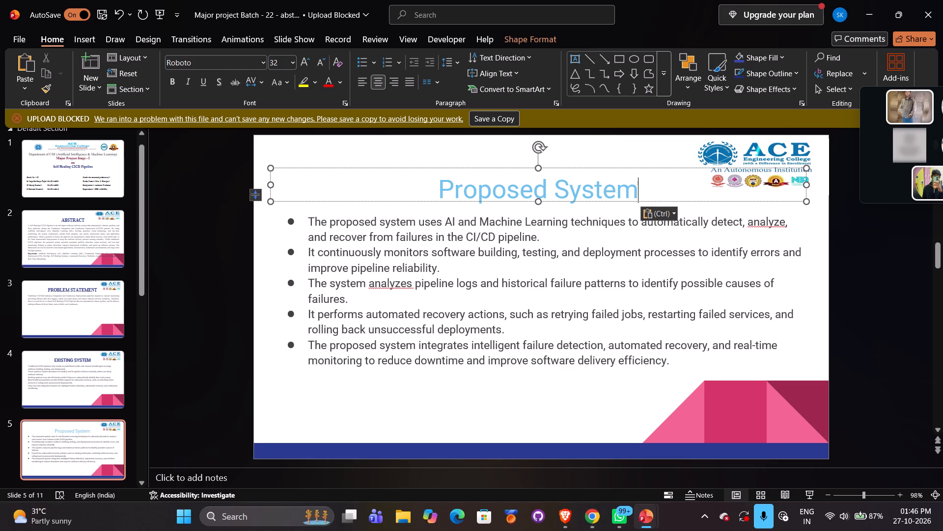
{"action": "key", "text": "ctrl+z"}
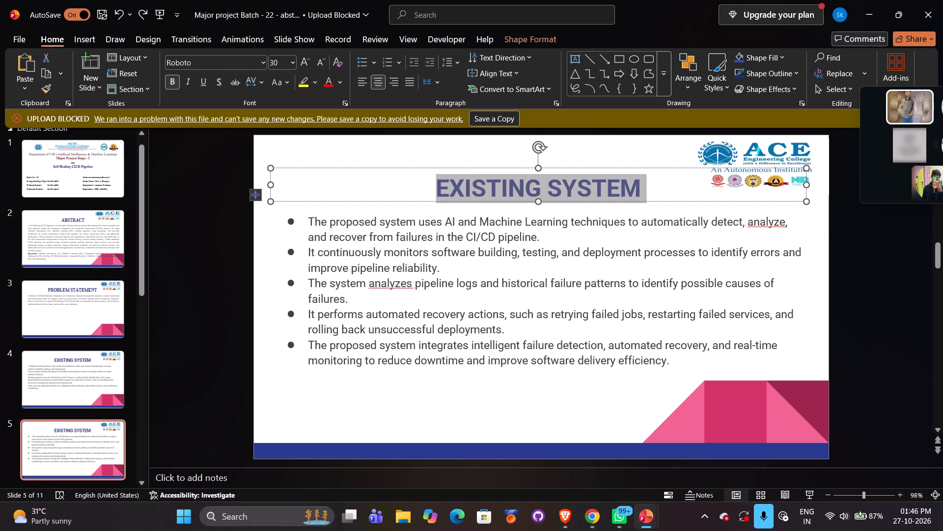
Retitle slide 5 as PROPOSED SYSTEM, overwriting the selected EXISTING SYSTEM title.
{"action": "type", "text": "PROPOSED"}
{"action": "key", "text": "space"}
{"action": "type", "text": "SYSTEM"}
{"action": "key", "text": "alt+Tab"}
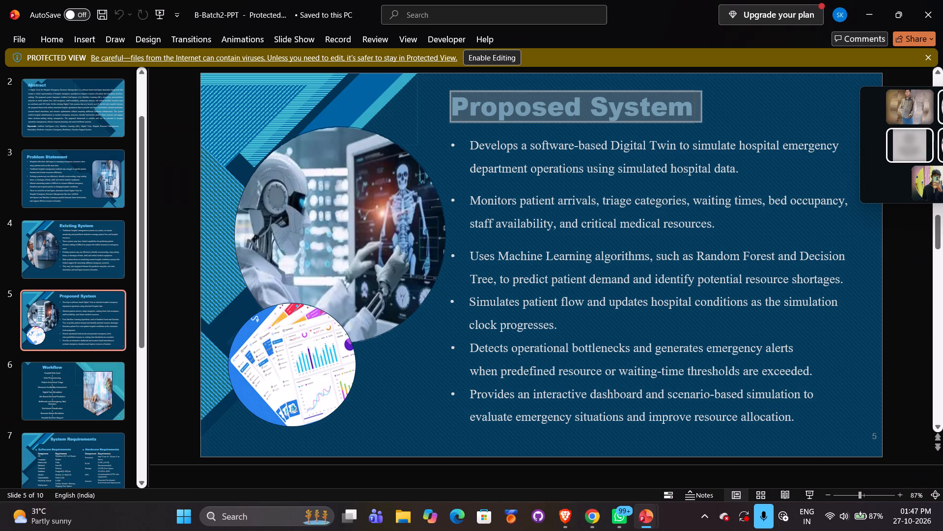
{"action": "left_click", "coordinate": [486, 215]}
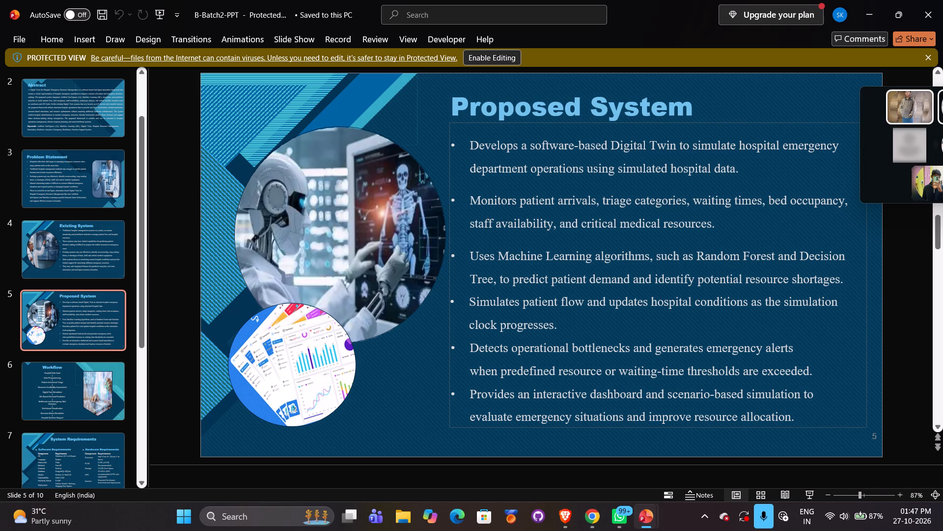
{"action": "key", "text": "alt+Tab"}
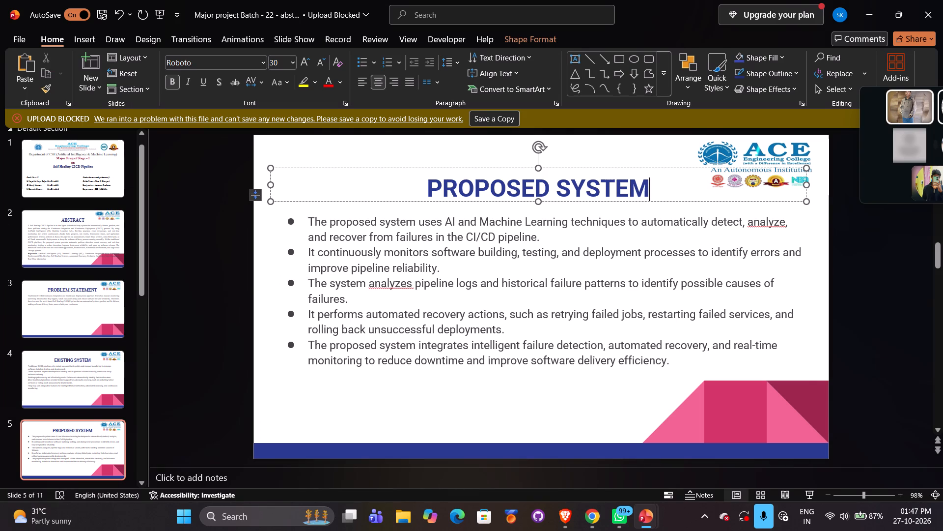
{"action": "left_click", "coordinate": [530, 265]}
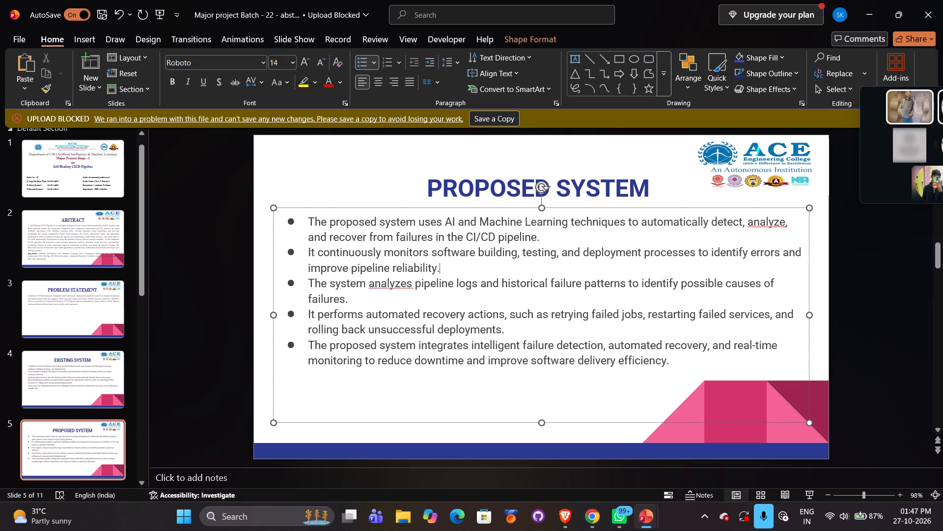
Capture a screenshot of the Workflow heading and flow steps on slide 6 of B-Batch2-PPT.
{"action": "key", "text": "alt+Tab"}
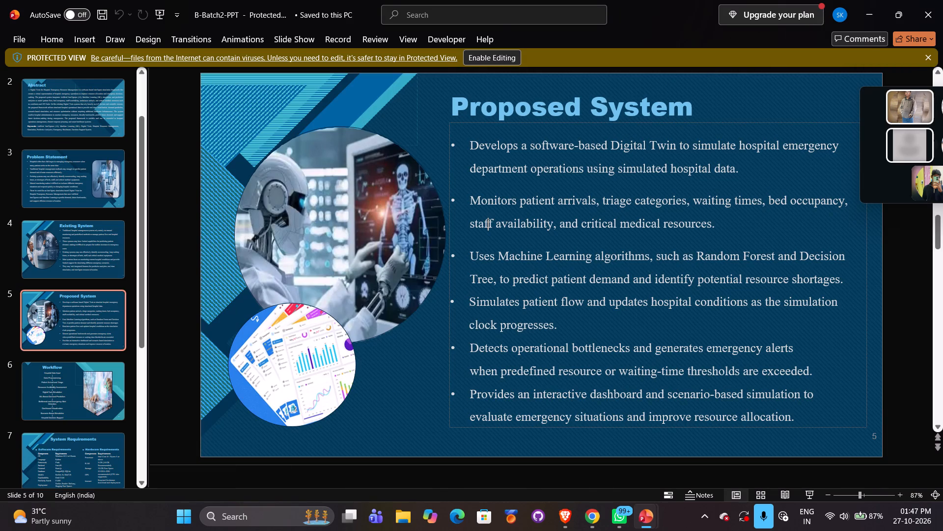
{"action": "left_click", "coordinate": [92, 383]}
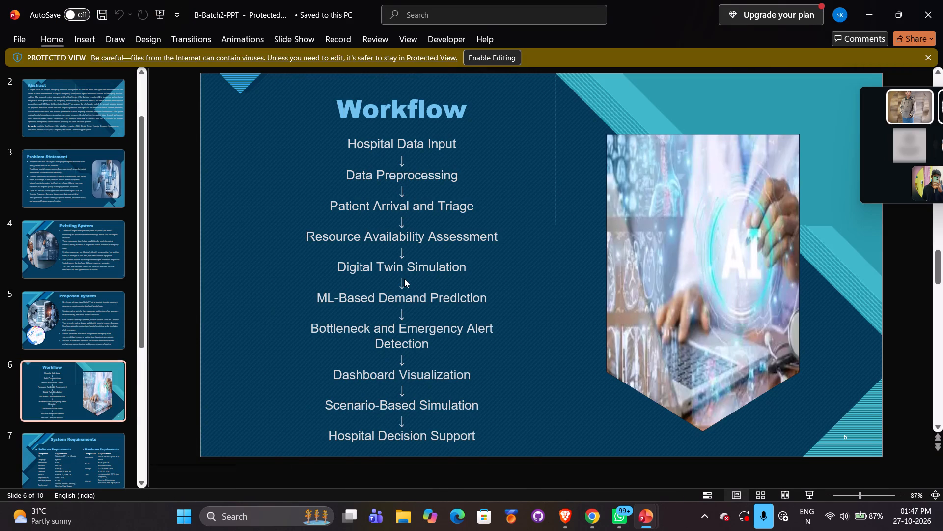
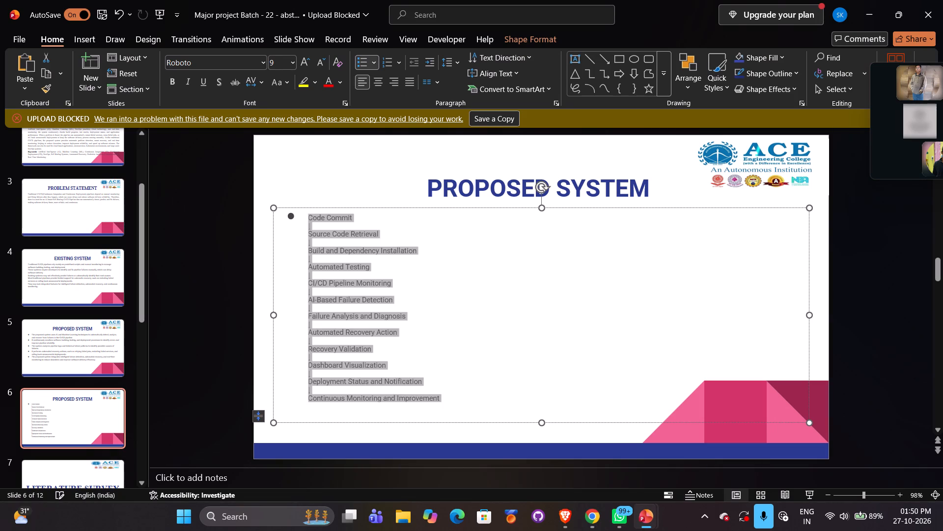
{"action": "key", "text": "ctrl+v"}
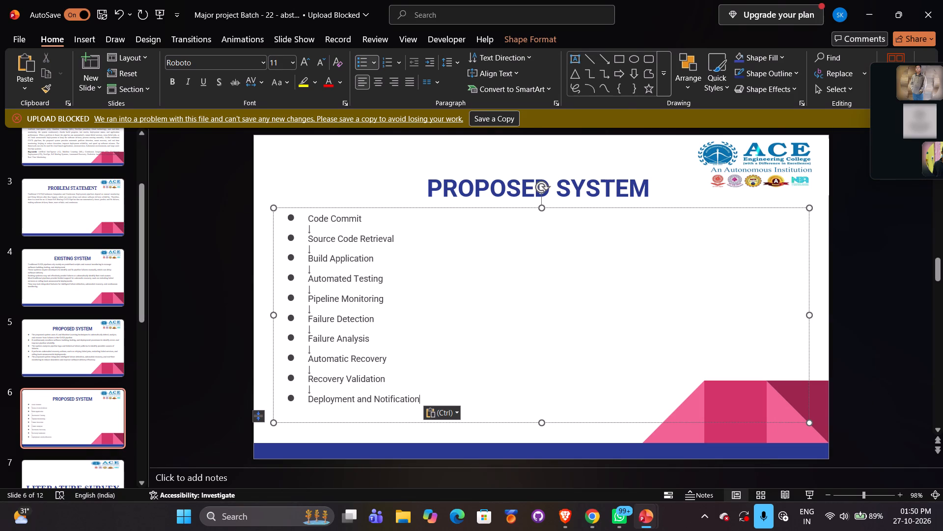
Remove the bullet from the Deployment and Notification line on slide 6.
{"action": "left_click", "coordinate": [305, 398]}
{"action": "key", "text": "BackSpace"}
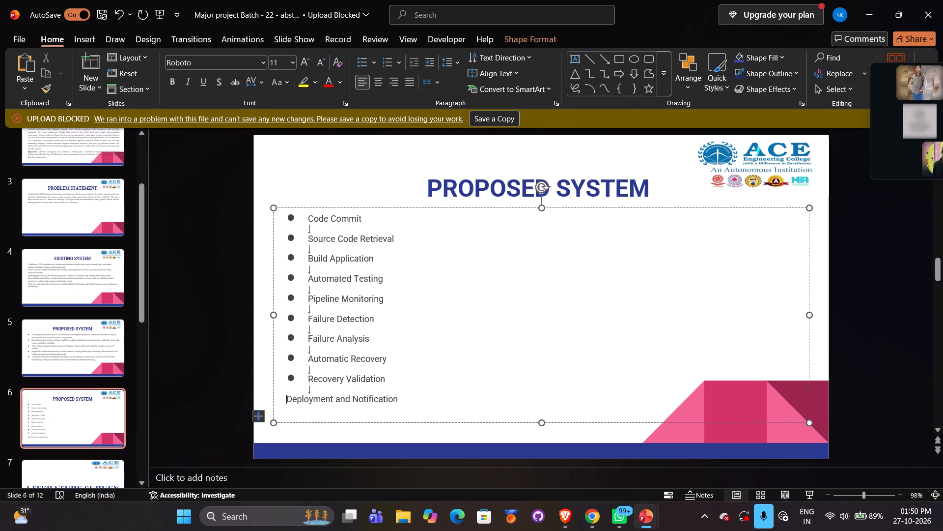
Remove the bullets from the remaining nine workflow lines on slide 6, from Recovery Validation up to Code Commit.
{"action": "key", "text": "Up"}
{"action": "key", "text": "Up"}
{"action": "key", "text": "BackSpace"}
{"action": "key", "text": "Up"}
{"action": "key", "text": "Up"}
{"action": "key", "text": "BackSpace"}
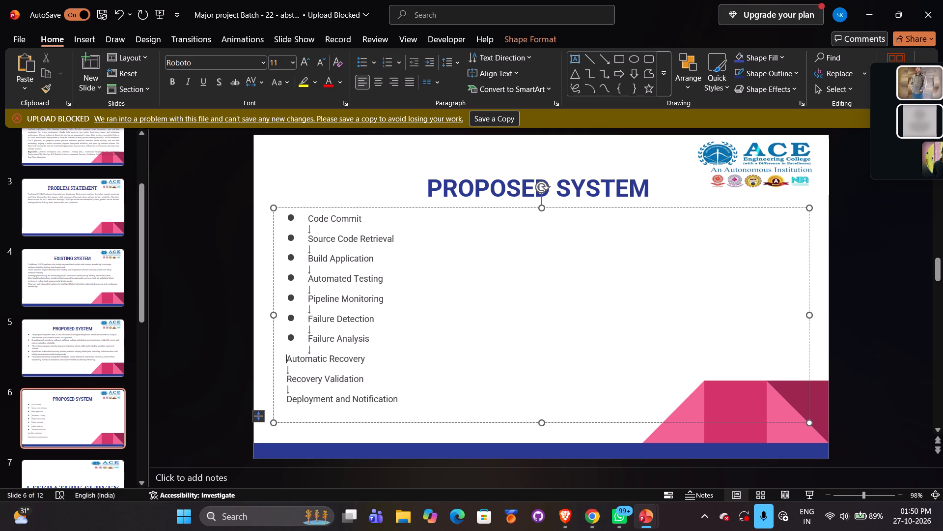
{"action": "key", "text": "Up"}
{"action": "key", "text": "Up"}
{"action": "key", "text": "BackSpace"}
{"action": "key", "text": "Up"}
{"action": "key", "text": "Up"}
{"action": "key", "text": "BackSpace"}
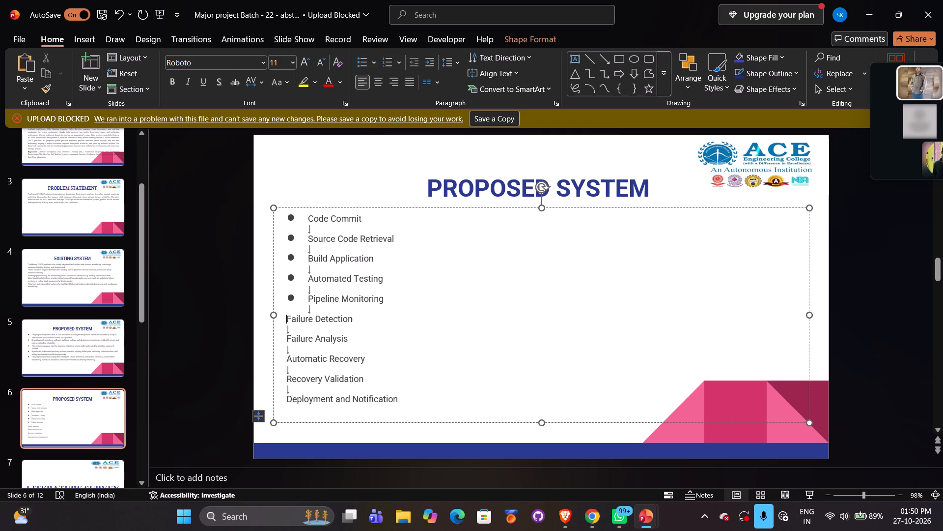
{"action": "key", "text": "Up"}
{"action": "key", "text": "Up"}
{"action": "key", "text": "Up"}
{"action": "key", "text": "Down"}
{"action": "key", "text": "BackSpace"}
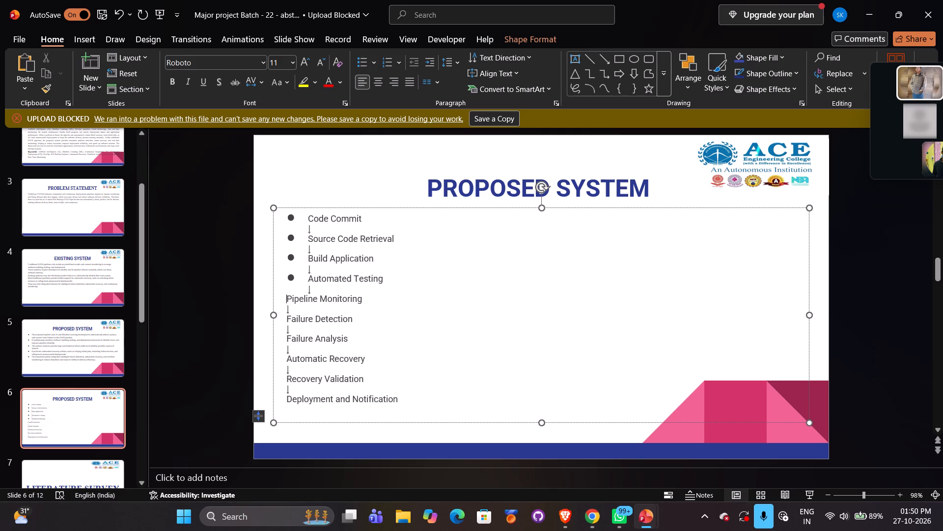
{"action": "key", "text": "Up"}
{"action": "key", "text": "Up"}
{"action": "key", "text": "BackSpace"}
{"action": "key", "text": "Up"}
{"action": "key", "text": "Up"}
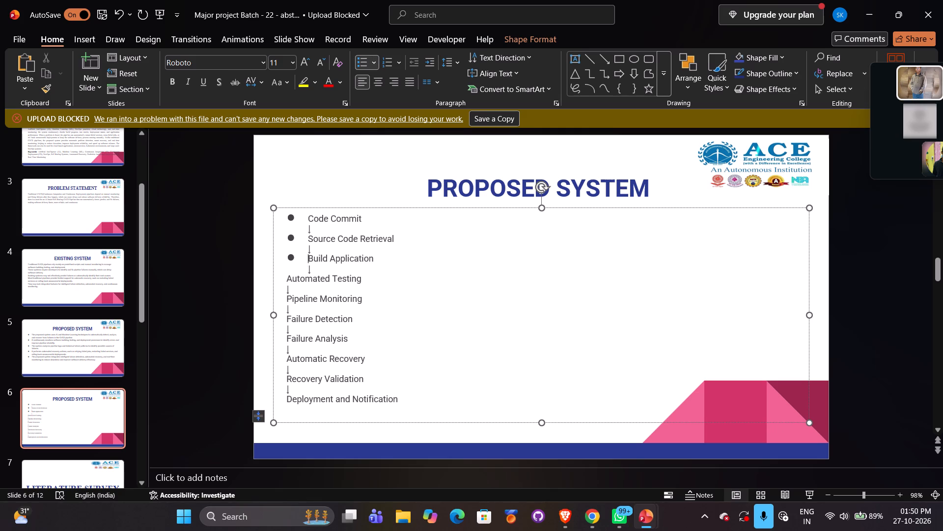
{"action": "key", "text": "BackSpace"}
{"action": "key", "text": "Up"}
{"action": "key", "text": "Up"}
{"action": "key", "text": "BackSpace"}
{"action": "key", "text": "Up"}
{"action": "key", "text": "Up"}
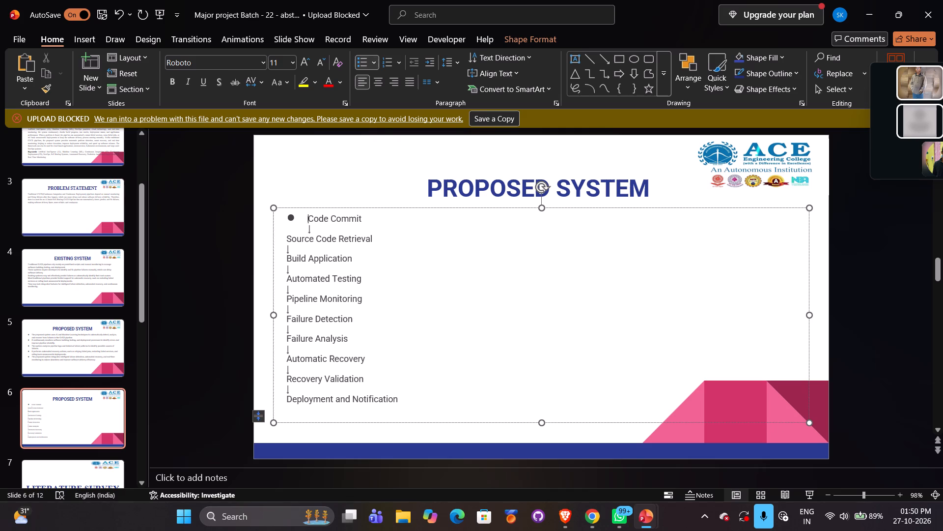
{"action": "key", "text": "BackSpace"}
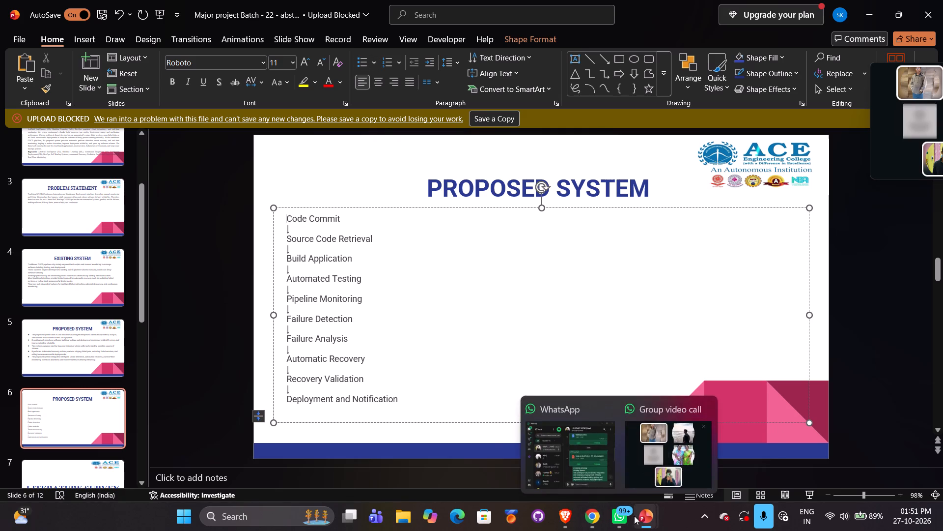
Centre-align all ten workflow lines on slide 6, following the layout of the Workflow slide in B-Batch2-PPT.
{"action": "left_click", "coordinate": [587, 460]}
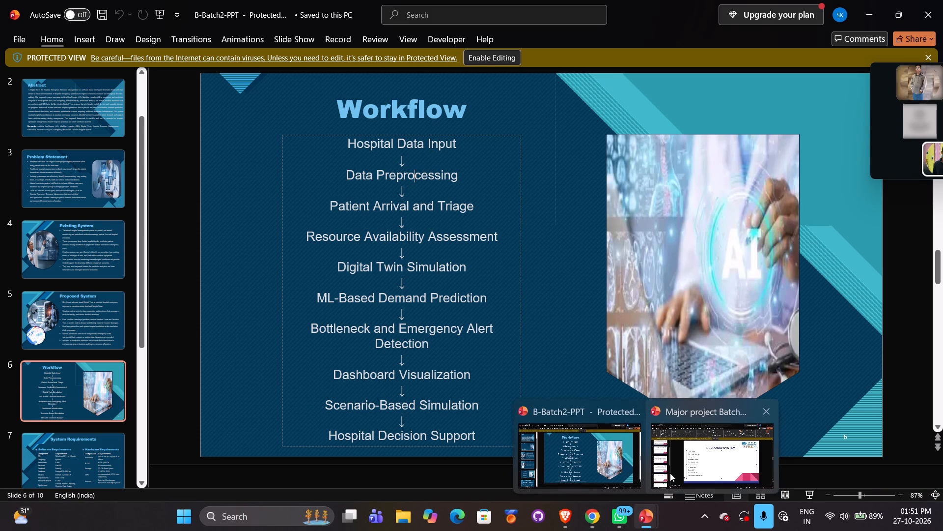
{"action": "left_click", "coordinate": [670, 472]}
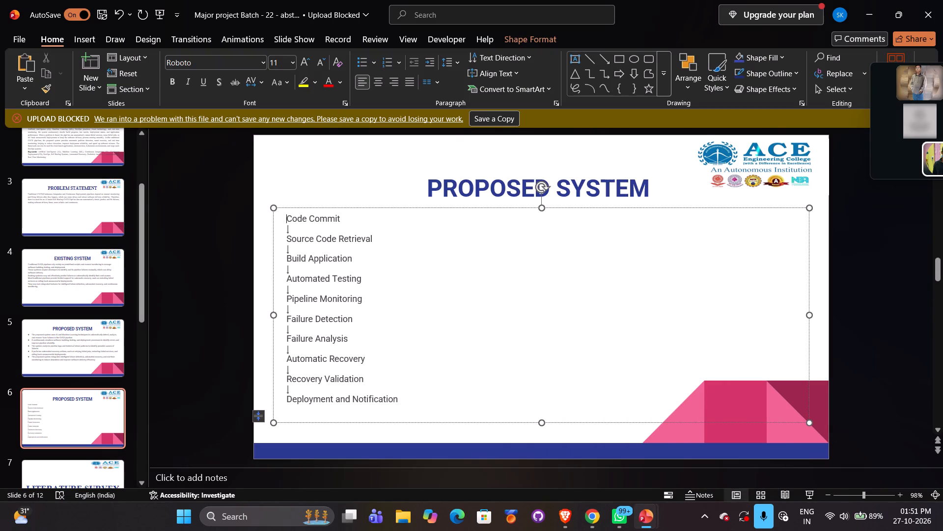
{"action": "left_click_drag", "start_coordinate": [409, 395], "coordinate": [276, 217]}
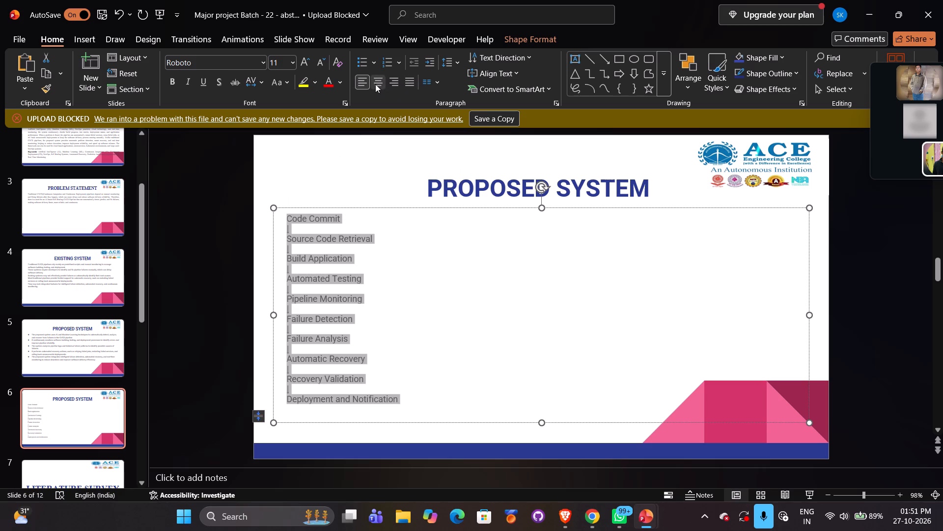
{"action": "left_click", "coordinate": [375, 84]}
{"action": "left_click", "coordinate": [631, 311]}
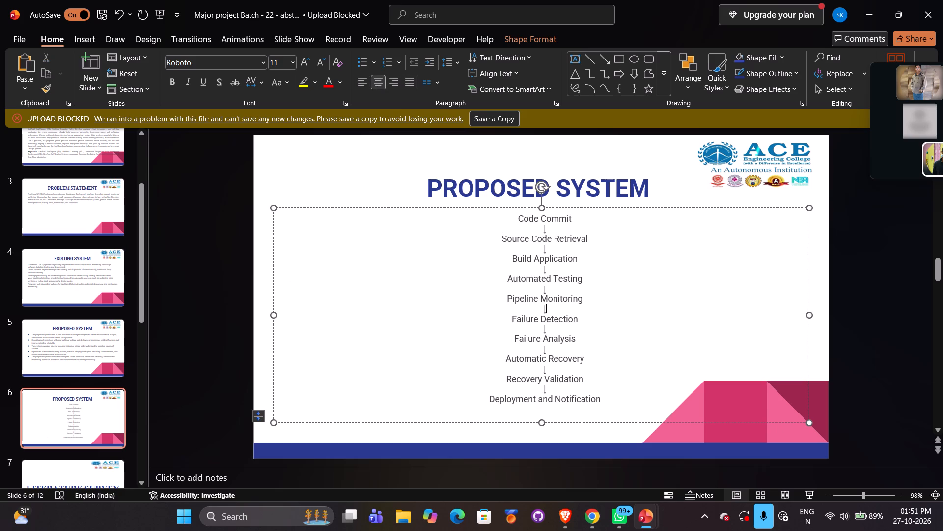
Narrow the workflow text box on slide 6 from its right side to a bit under half its width.
{"action": "left_click_drag", "start_coordinate": [809, 316], "coordinate": [699, 310]}
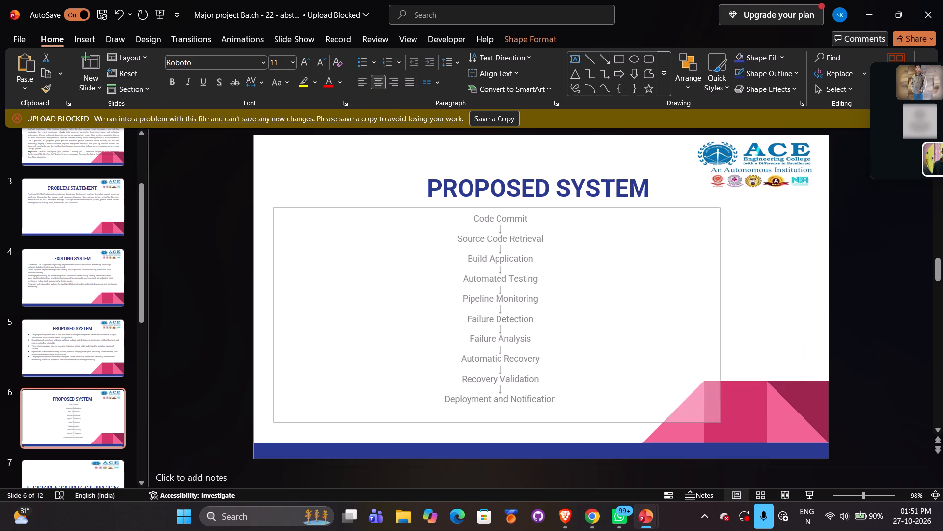
{"action": "left_click_drag", "start_coordinate": [699, 310], "coordinate": [511, 309]}
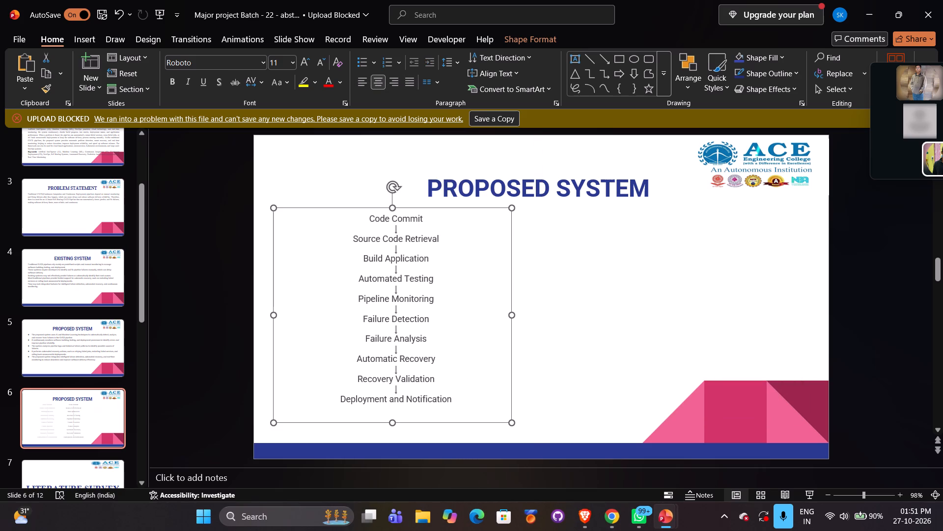
Check the title of the Workflow slide in B-Batch2-PPT and replace slide 6's title with WORKFLOW.
{"action": "key", "text": "alt+Tab"}
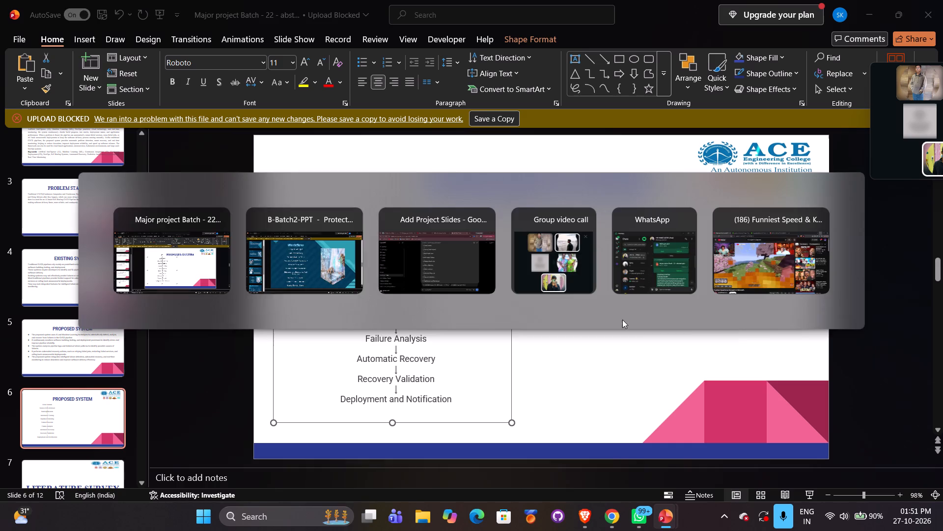
{"action": "left_click", "coordinate": [391, 114]}
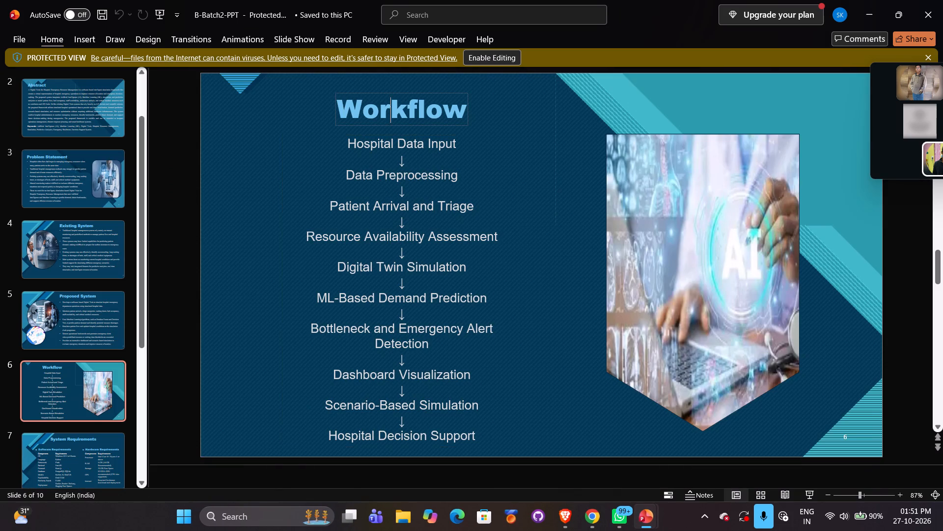
{"action": "key", "text": "alt+Tab"}
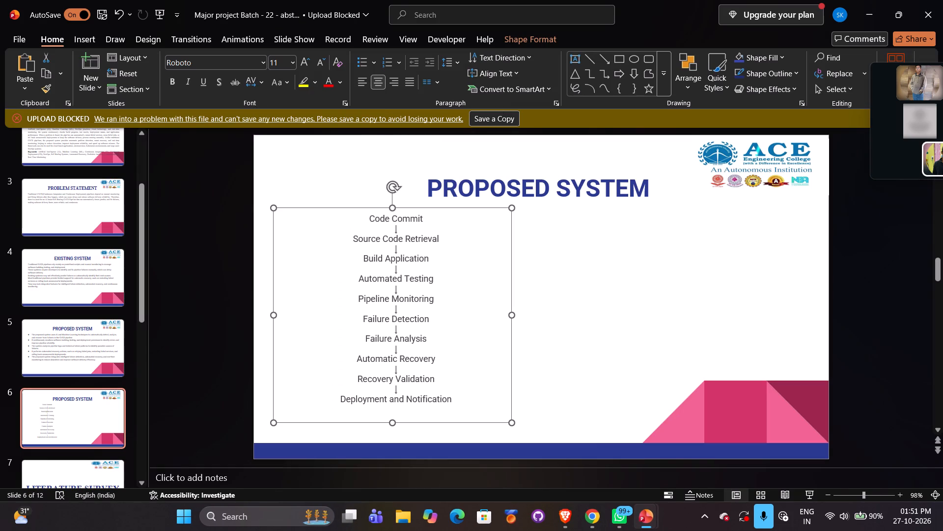
{"action": "left_click", "coordinate": [505, 190]}
{"action": "key", "text": "alt+Tab"}
{"action": "key", "text": "alt+Tab"}
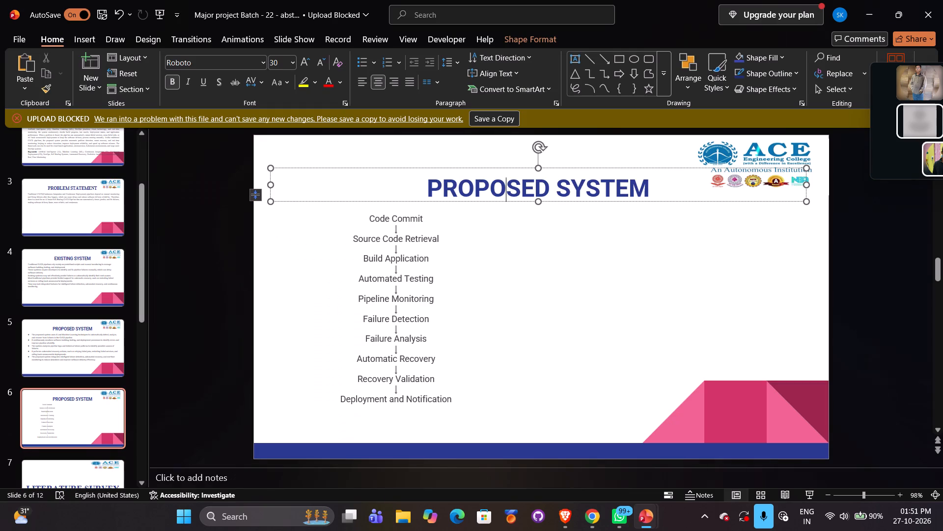
{"action": "key", "text": "ctrl+a"}
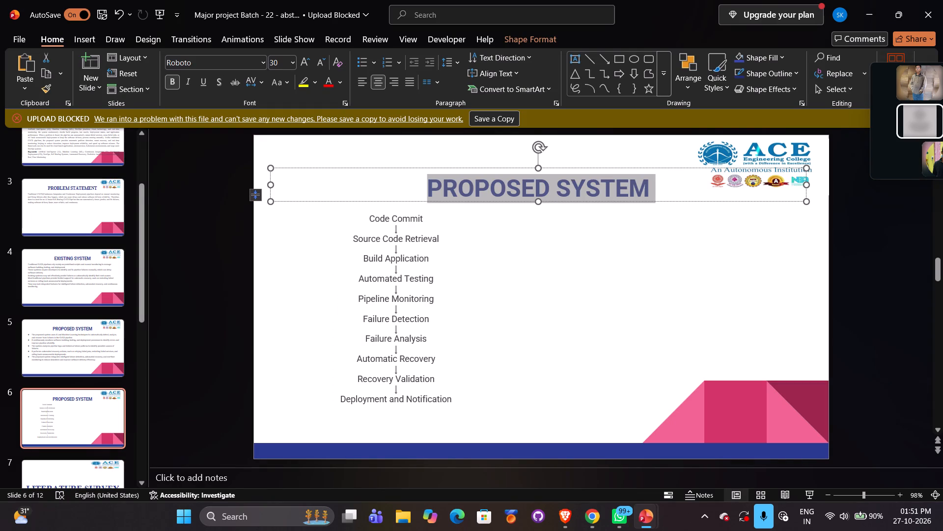
{"action": "type", "text": "WORKFP"}
{"action": "key", "text": "BackSpace"}
{"action": "type", "text": "LOW"}
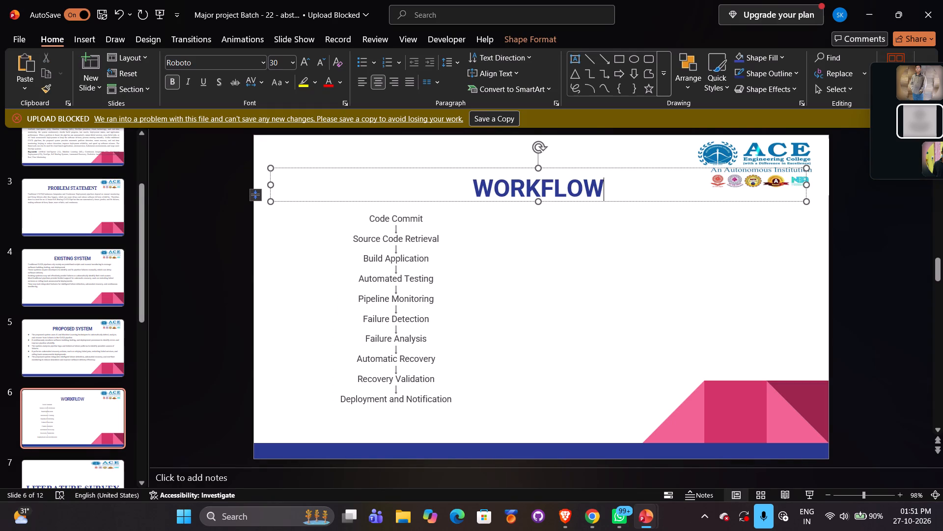
{"action": "left_click", "coordinate": [579, 288]}
Compare with the B-Batch2-PPT Workflow slide, and slightly enlarge the workflow text box on slide 6 up and outward from its upper-right corner.
{"action": "left_click", "coordinate": [389, 255]}
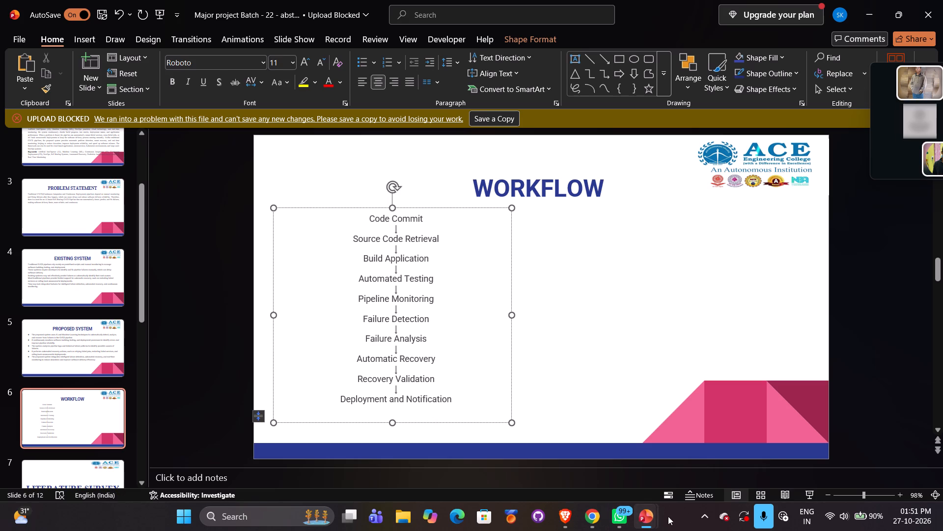
{"action": "left_click", "coordinate": [584, 465]}
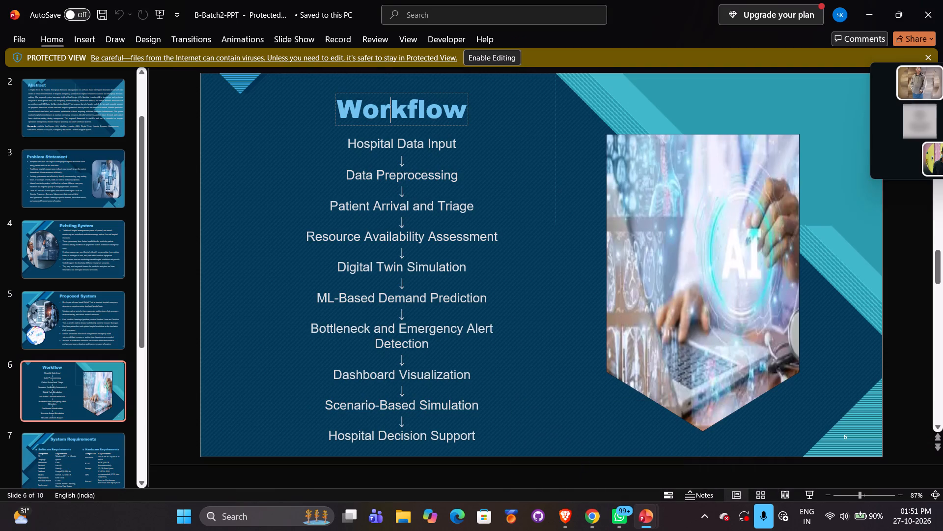
{"action": "left_click", "coordinate": [424, 300]}
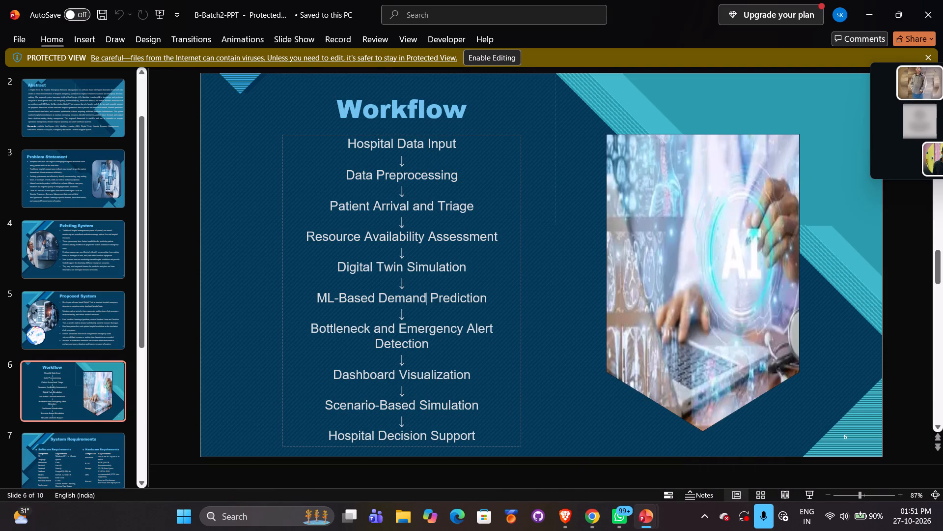
{"action": "left_click", "coordinate": [48, 38]}
{"action": "left_click", "coordinate": [48, 38]}
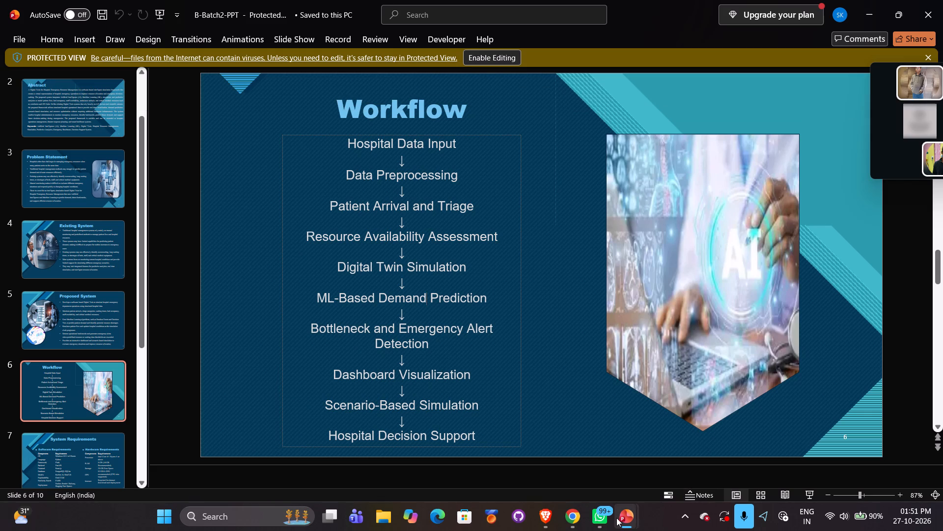
{"action": "left_click", "coordinate": [692, 459]}
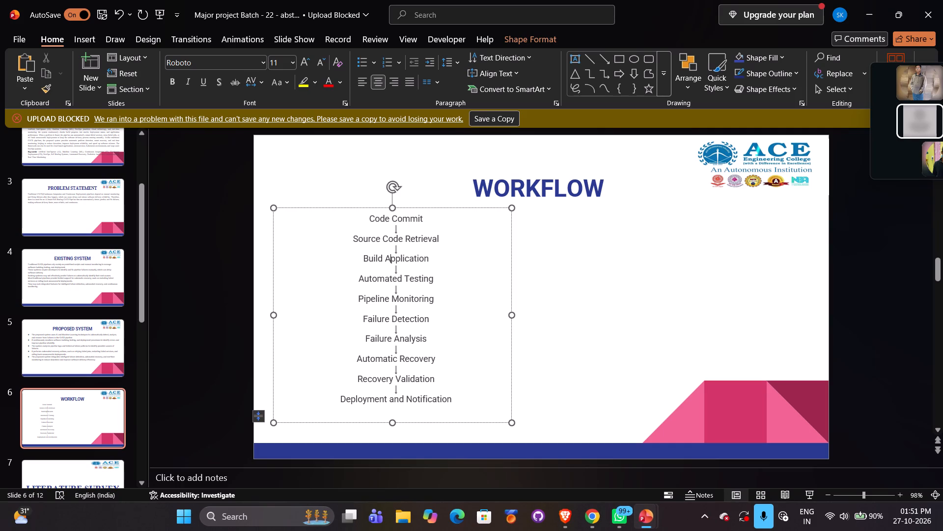
{"action": "left_click_drag", "start_coordinate": [512, 208], "coordinate": [518, 202]}
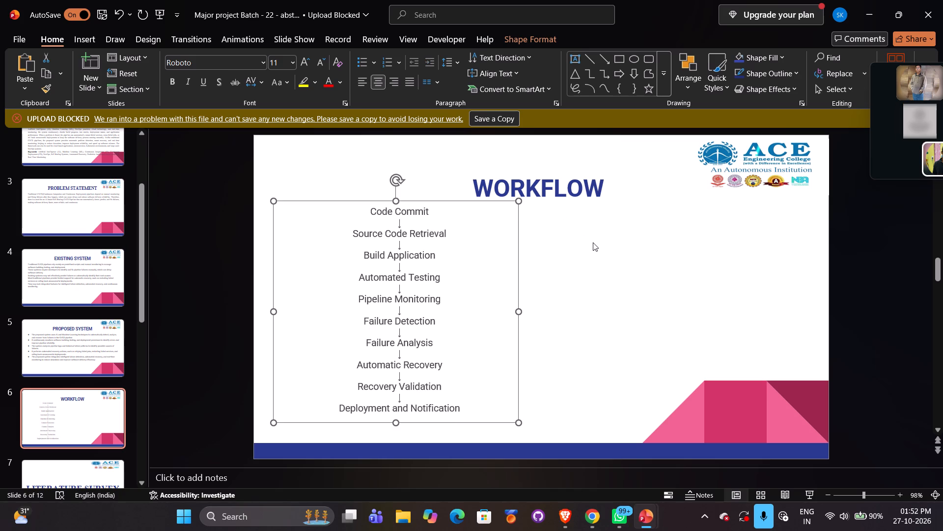
{"action": "left_click", "coordinate": [593, 242]}
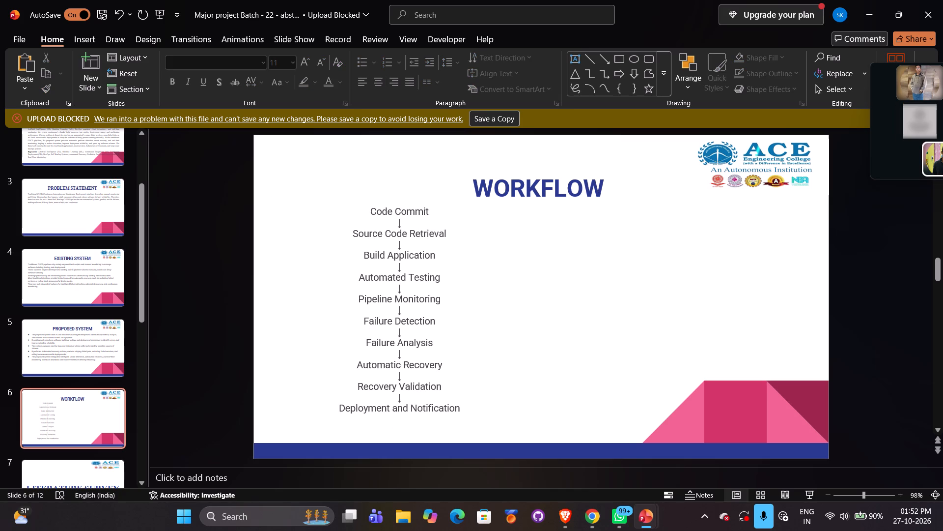
Move the workflow text box on slide 6 so that it is centred directly below the WORKFLOW title.
{"action": "left_click", "coordinate": [451, 251]}
{"action": "left_click", "coordinate": [574, 298]}
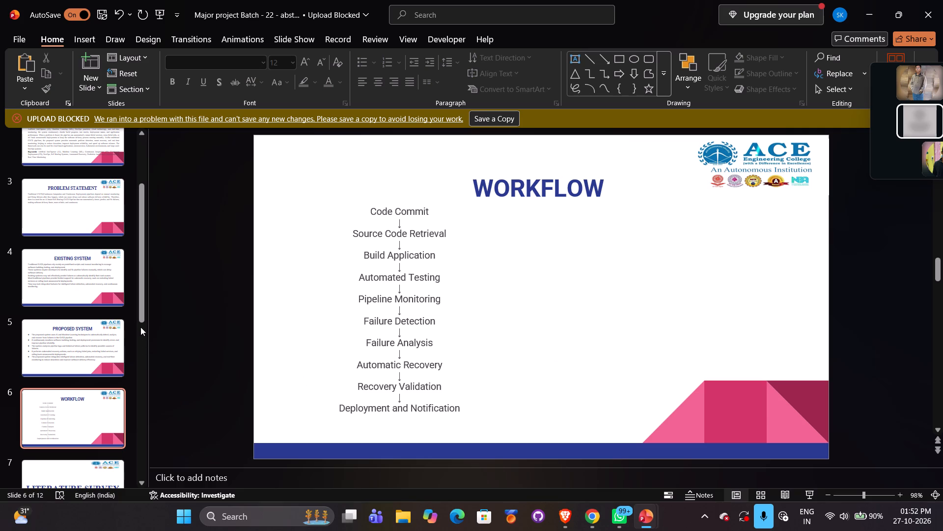
{"action": "left_click_drag", "start_coordinate": [140, 318], "coordinate": [139, 379]}
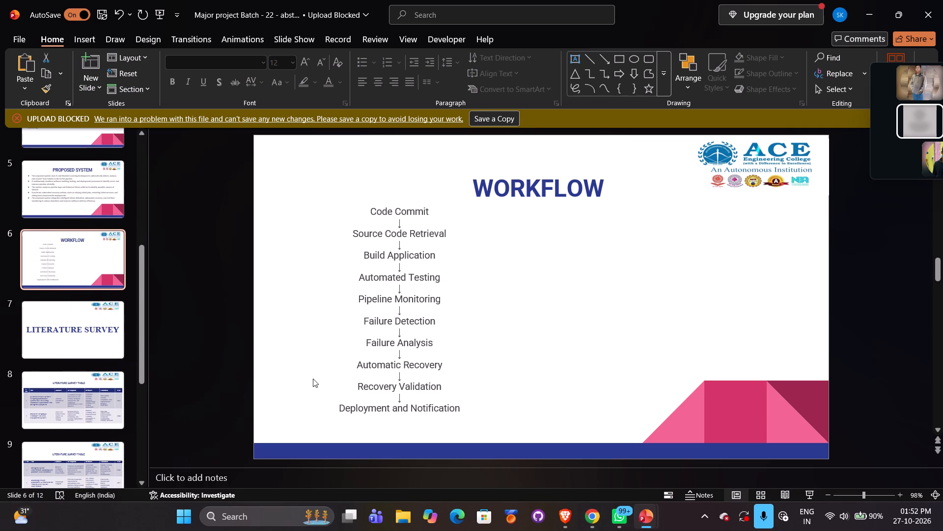
{"action": "left_click", "coordinate": [313, 379]}
{"action": "left_click", "coordinate": [415, 362]}
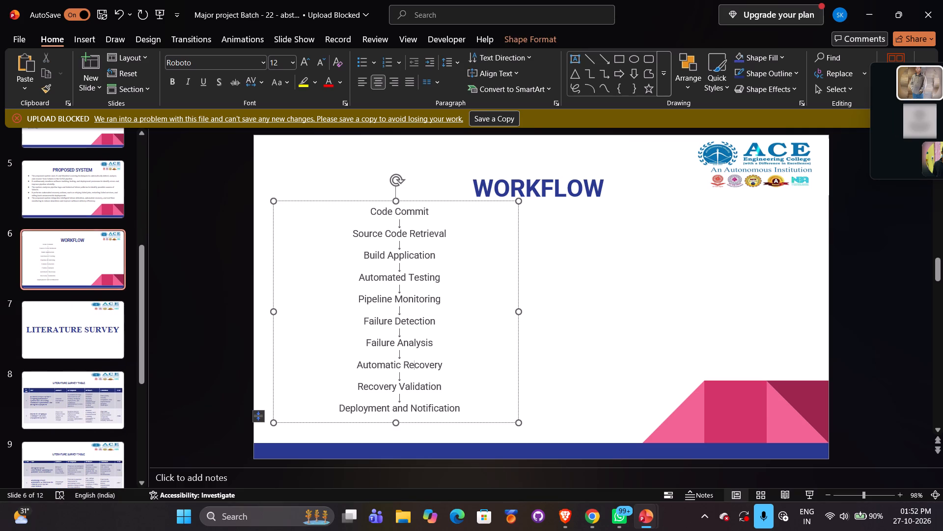
{"action": "left_click_drag", "start_coordinate": [377, 201], "coordinate": [420, 201]}
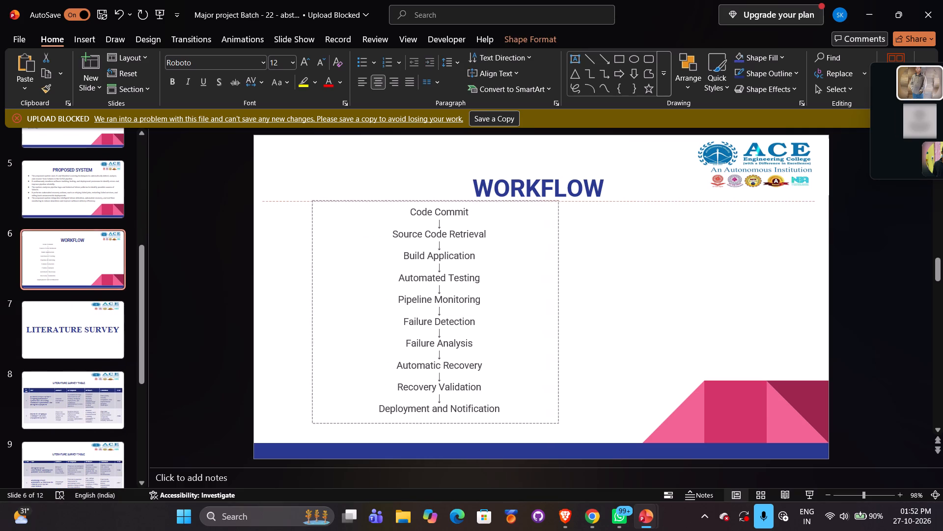
{"action": "left_click_drag", "start_coordinate": [420, 201], "coordinate": [550, 200]}
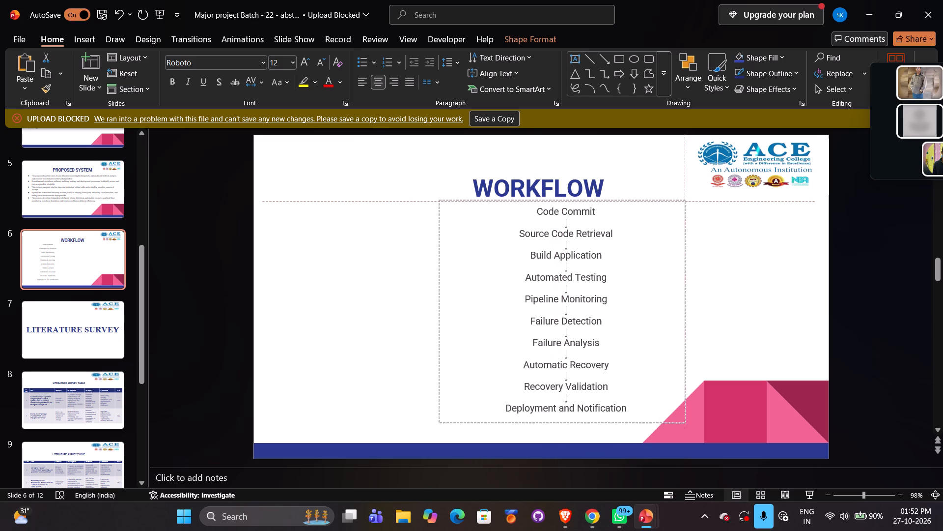
{"action": "left_click_drag", "start_coordinate": [550, 200], "coordinate": [518, 203]}
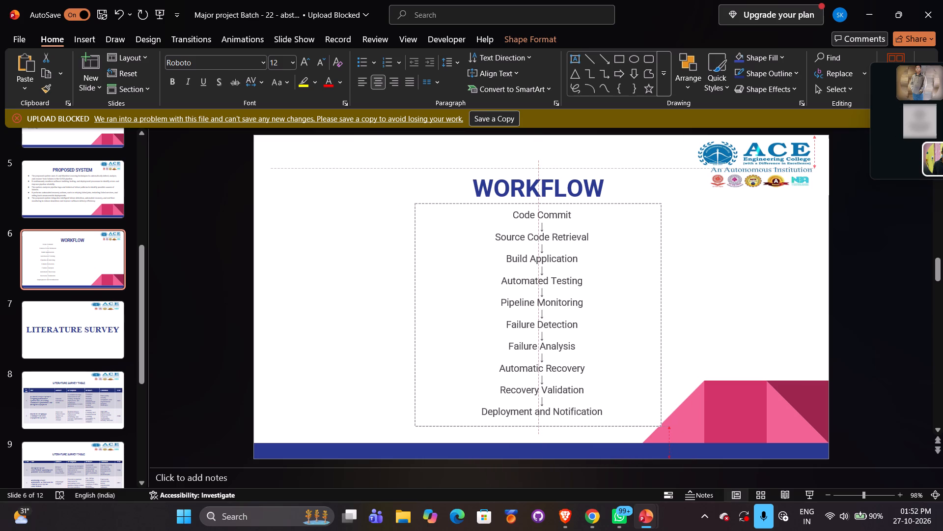
{"action": "left_click_drag", "start_coordinate": [518, 203], "coordinate": [518, 203]}
{"action": "left_click", "coordinate": [804, 250]}
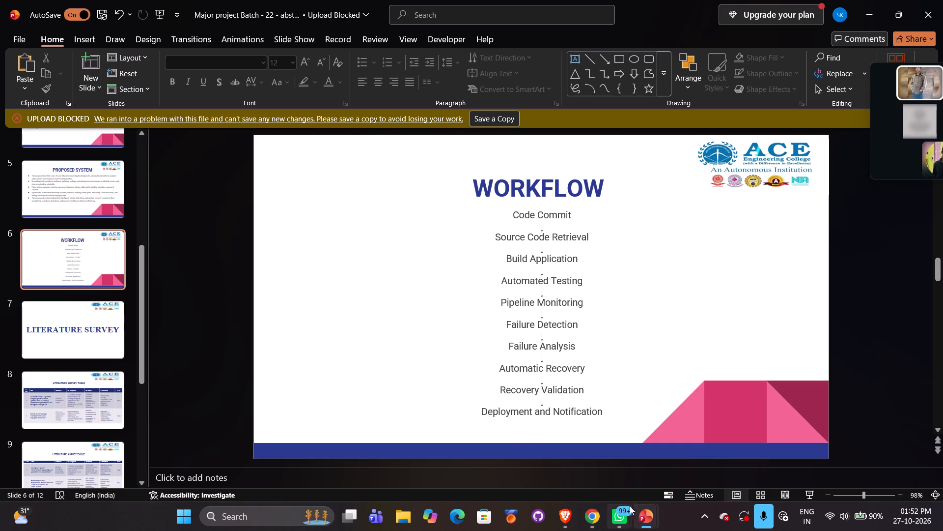
Switch to B-Batch2-PPT and open its System Requirements slide for reference.
{"action": "left_click", "coordinate": [599, 470]}
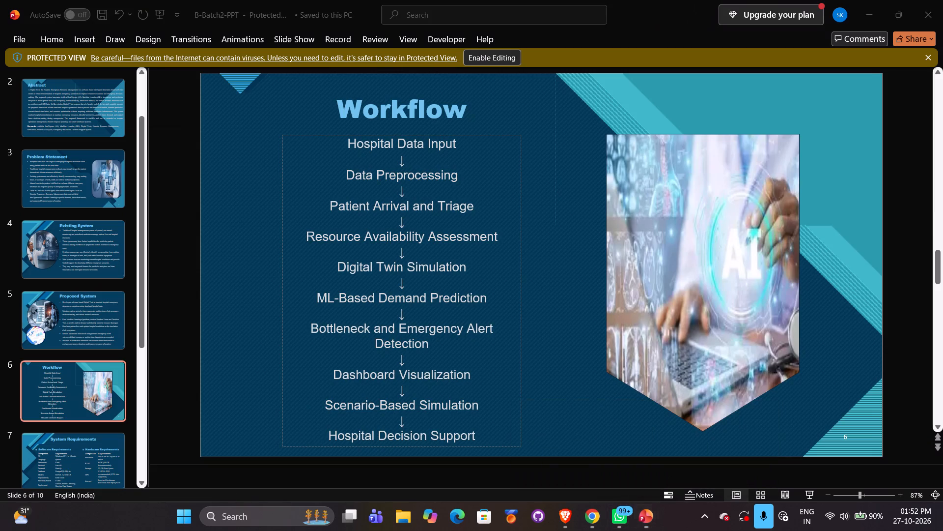
{"action": "left_click", "coordinate": [82, 450]}
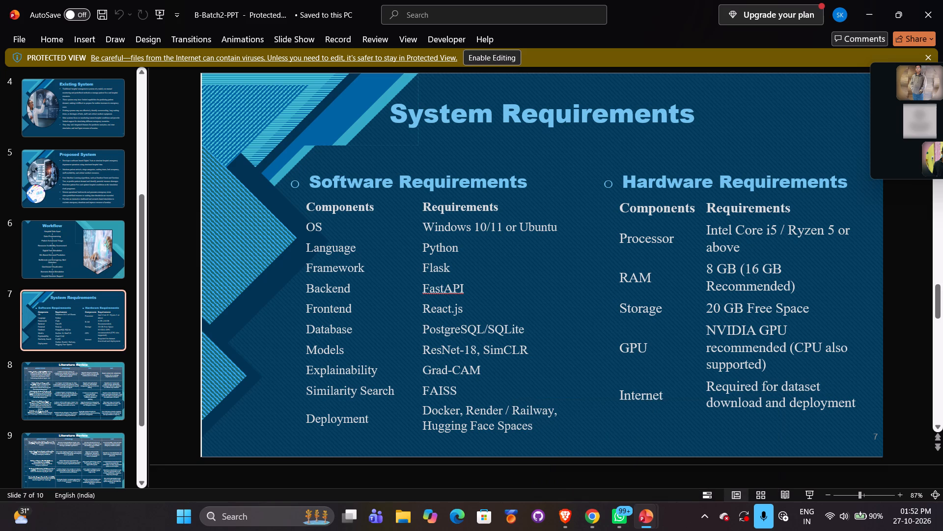
Check the System Requirements slide in B-Batch2-PPT against the Proposed System slide in the Batch 22 presentation.
{"action": "left_click", "coordinate": [499, 324]}
{"action": "left_click", "coordinate": [642, 302]}
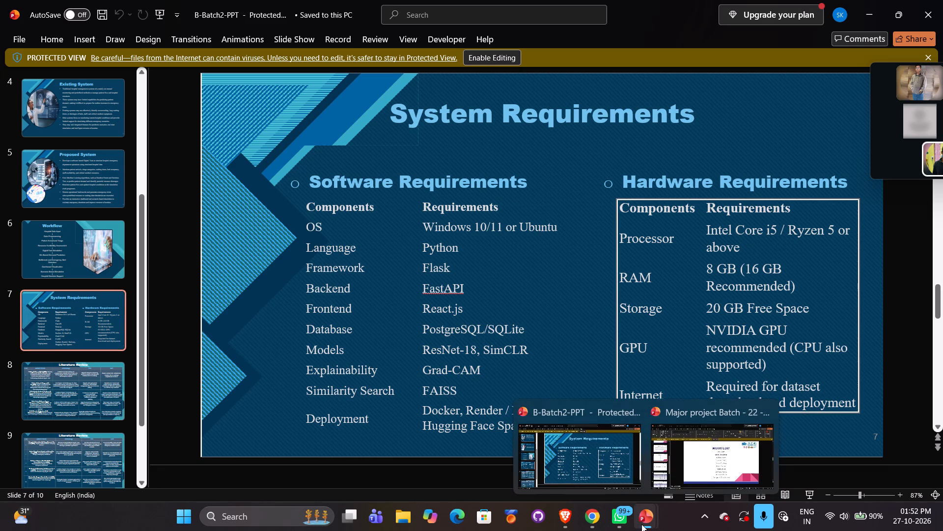
{"action": "left_click", "coordinate": [666, 456]}
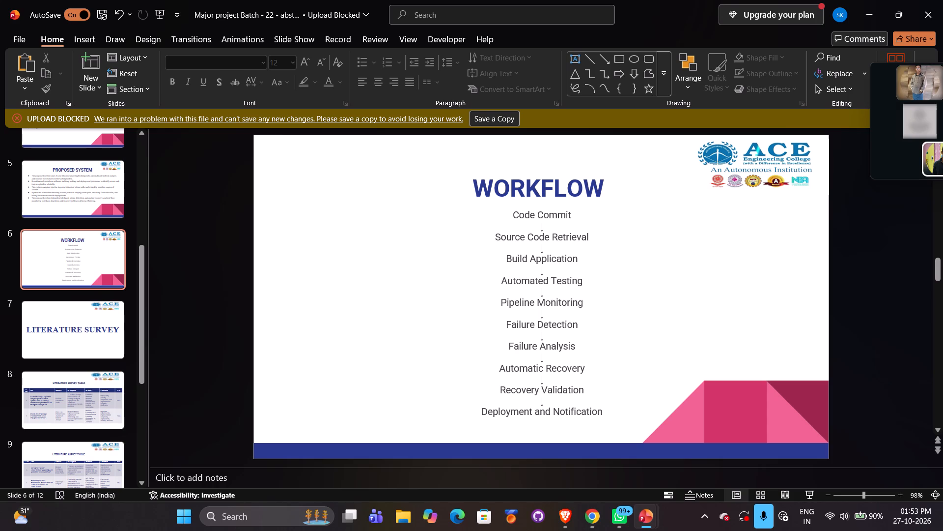
{"action": "left_click", "coordinate": [103, 203]}
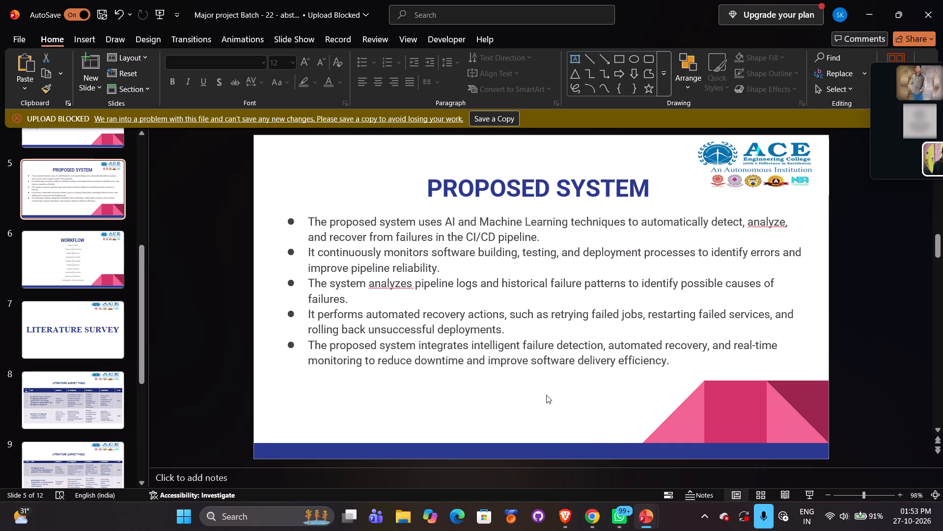
{"action": "left_click", "coordinate": [591, 518]}
{"action": "left_click", "coordinate": [591, 518]}
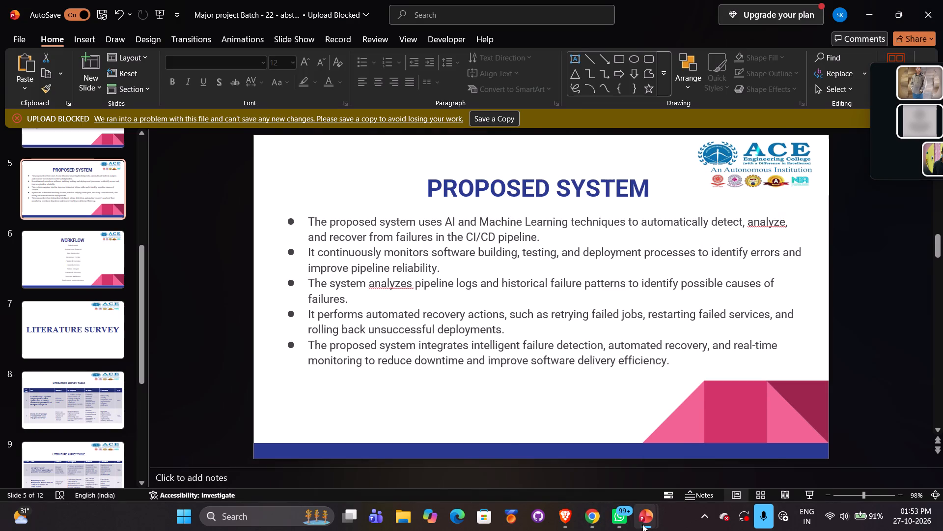
{"action": "left_click", "coordinate": [589, 466]}
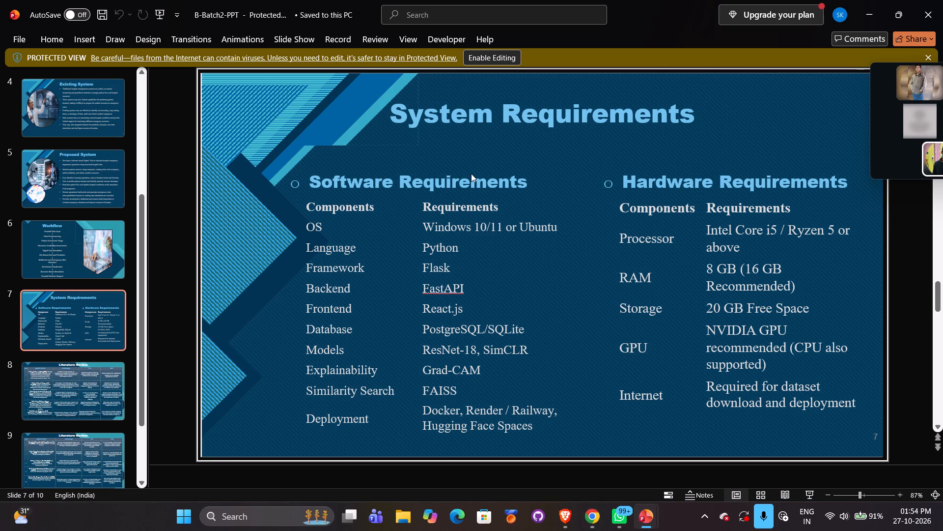
{"action": "left_click", "coordinate": [471, 174]}
{"action": "key", "text": "alt+Tab"}
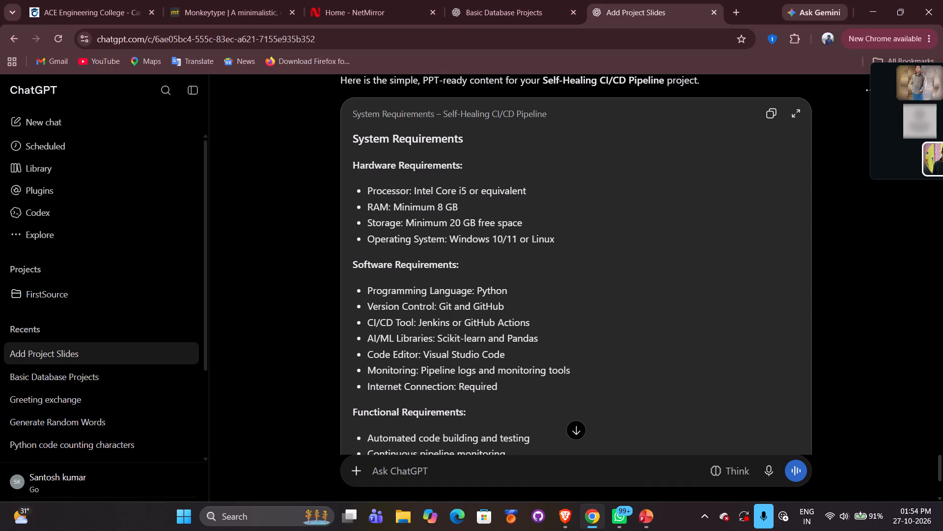
Copy the Hardware Requirements and Software Requirements sections, including their headings, from ChatGPT's System Requirements answer.
{"action": "left_click_drag", "start_coordinate": [499, 388], "coordinate": [363, 203]}
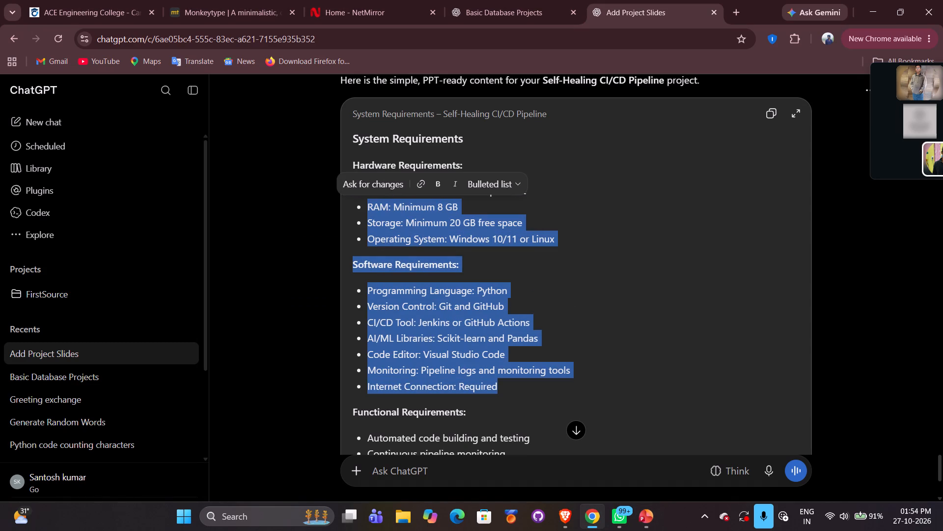
{"action": "left_click_drag", "start_coordinate": [363, 203], "coordinate": [350, 169]}
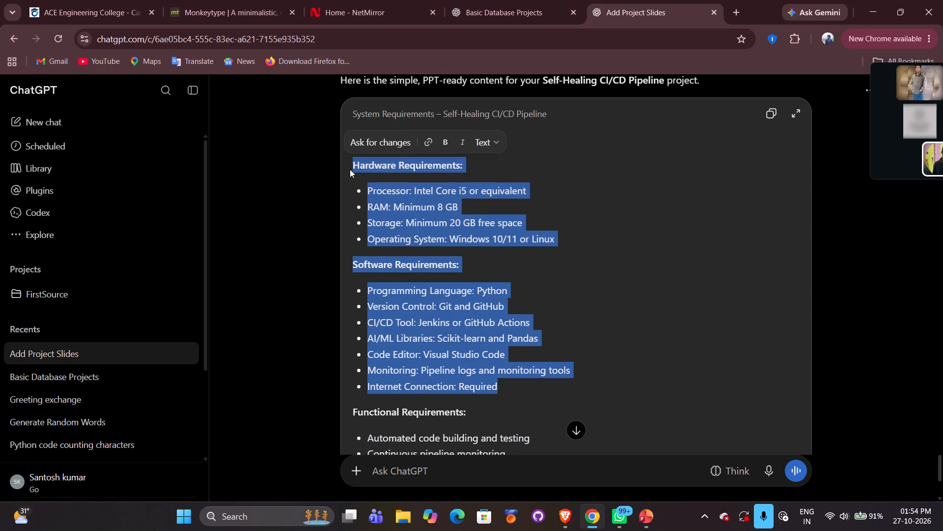
{"action": "left_click_drag", "start_coordinate": [350, 169], "coordinate": [350, 169]}
{"action": "key", "text": "ctrl+c"}
{"action": "left_click", "coordinate": [445, 220]}
{"action": "left_click", "coordinate": [497, 222]}
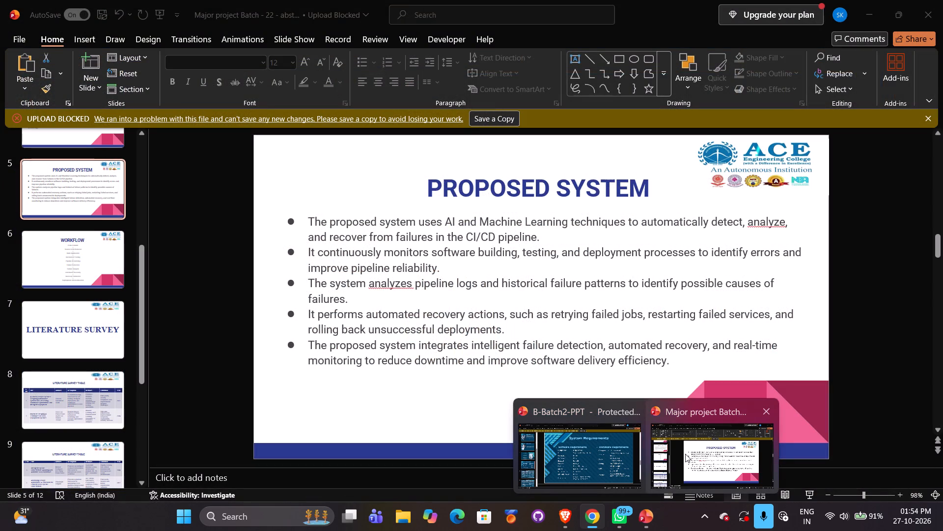
Switch to the Batch 22 presentation, duplicate the WORKFLOW slide 6, and open the copy as slide 7.
{"action": "left_click", "coordinate": [685, 454]}
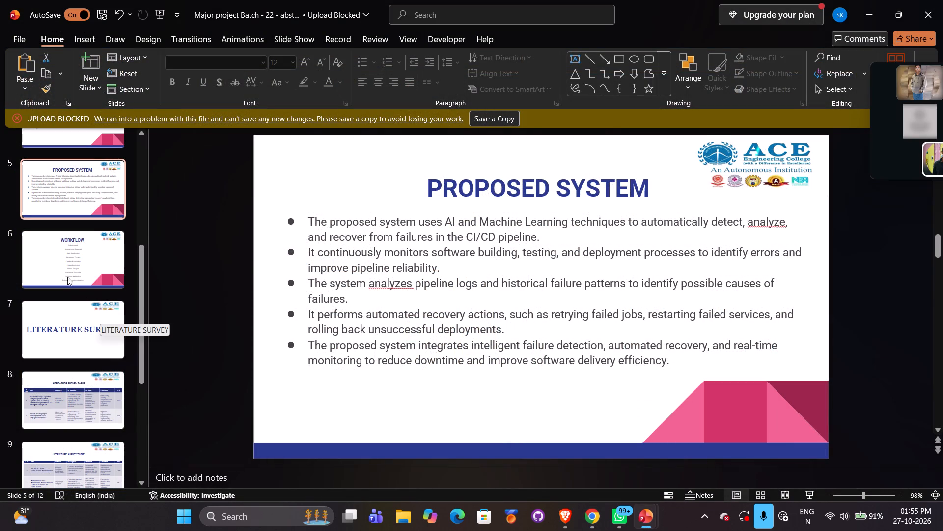
{"action": "left_click", "coordinate": [77, 253]}
{"action": "left_click", "coordinate": [69, 197]}
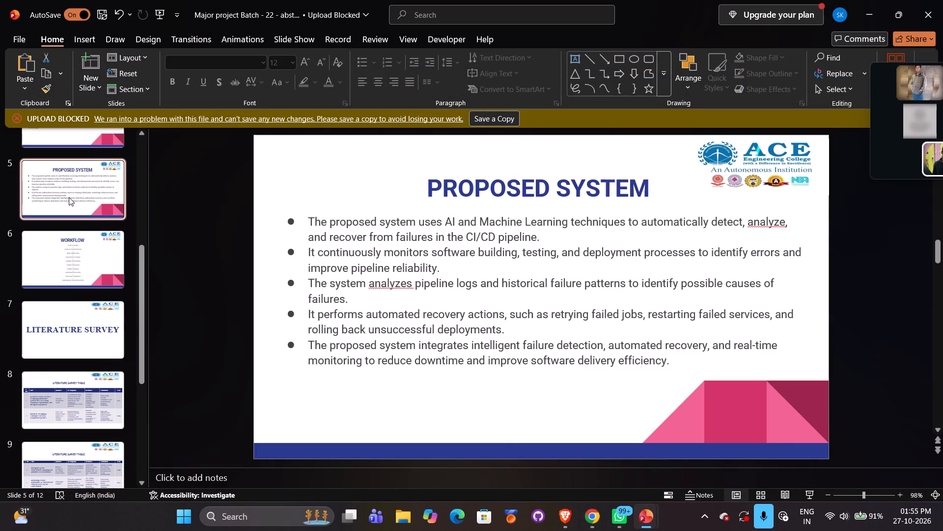
{"action": "left_click", "coordinate": [93, 258]}
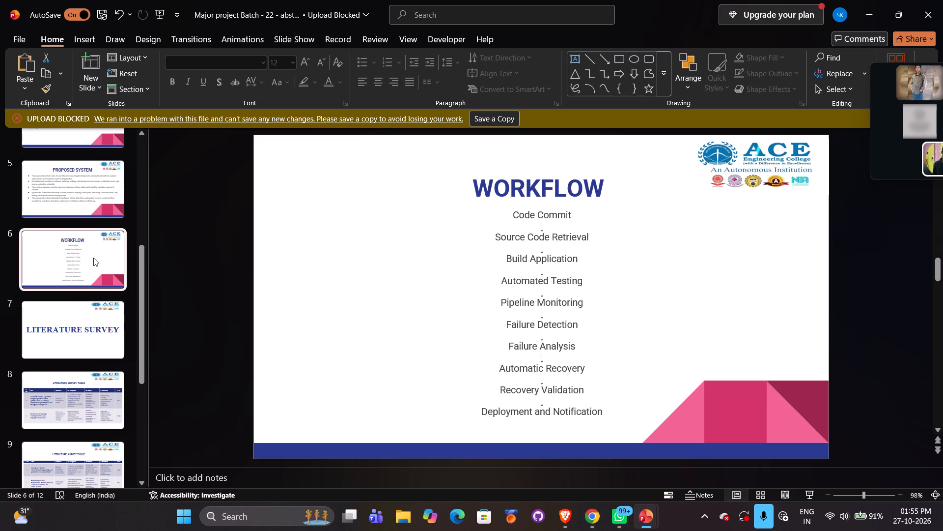
{"action": "right_click", "coordinate": [93, 258]}
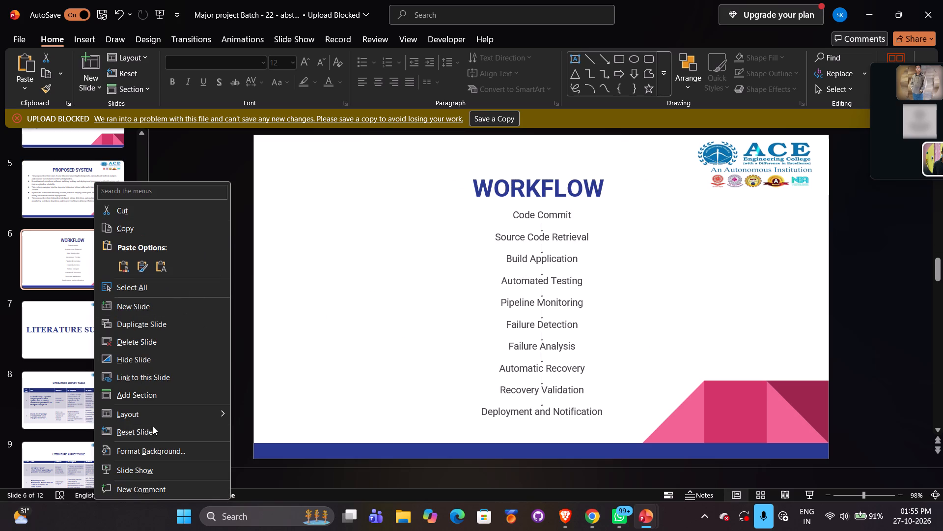
{"action": "left_click", "coordinate": [154, 323]}
{"action": "left_click", "coordinate": [89, 320]}
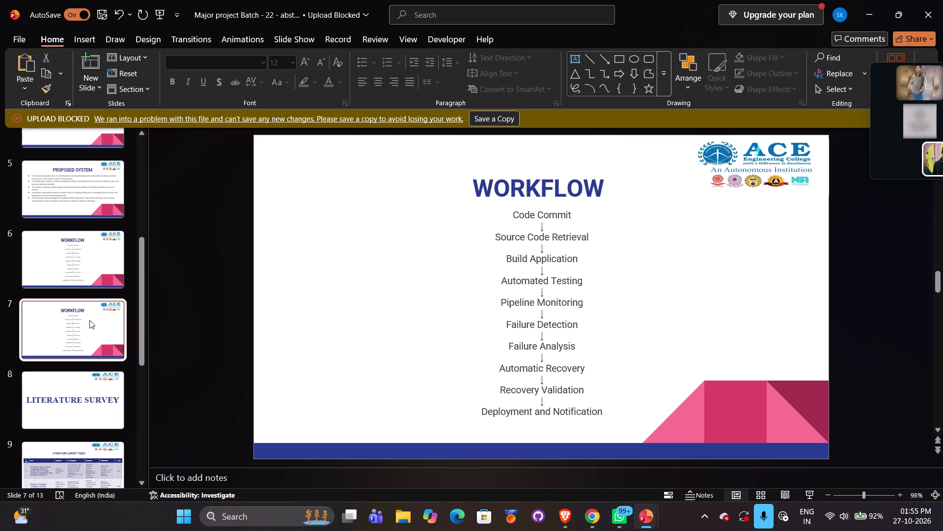
Review the workflow stages on slide 7, from Automated Testing to Deployment and Notification.
{"action": "left_click", "coordinate": [527, 290]}
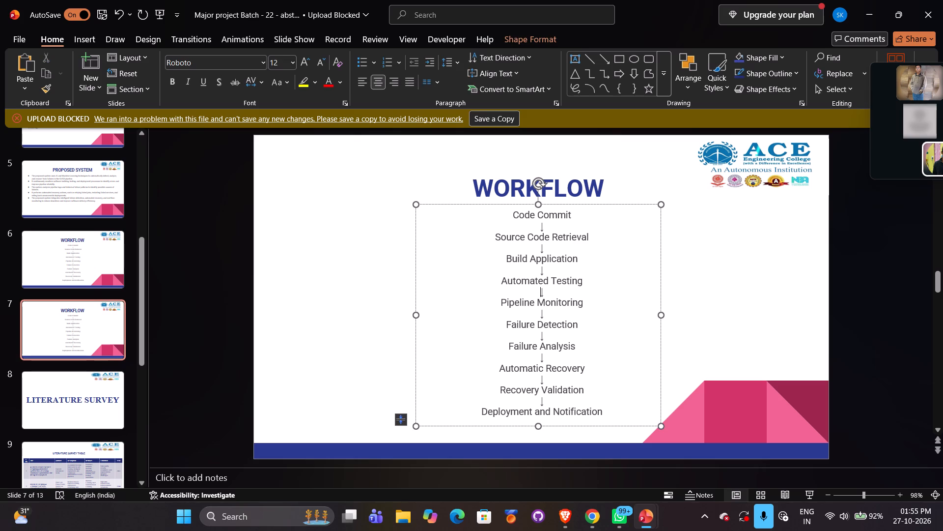
{"action": "left_click", "coordinate": [570, 271]}
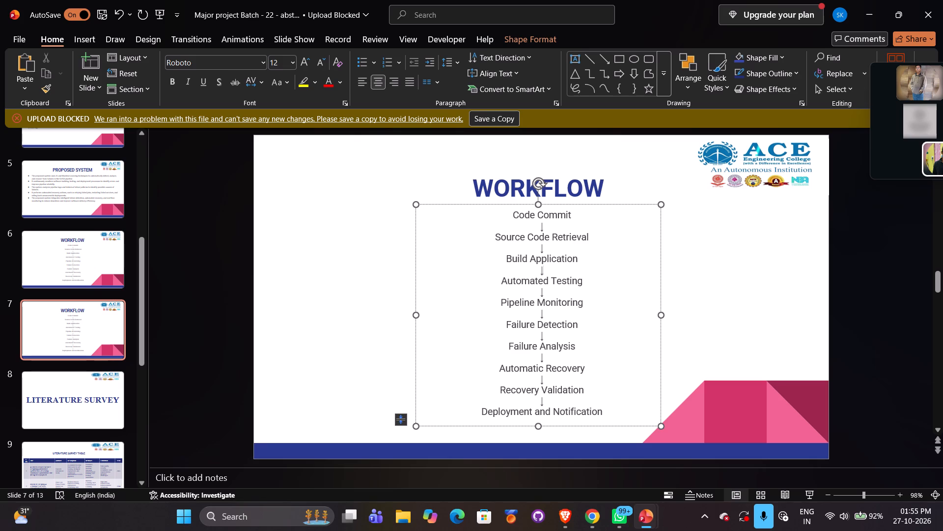
{"action": "left_click", "coordinate": [584, 283]}
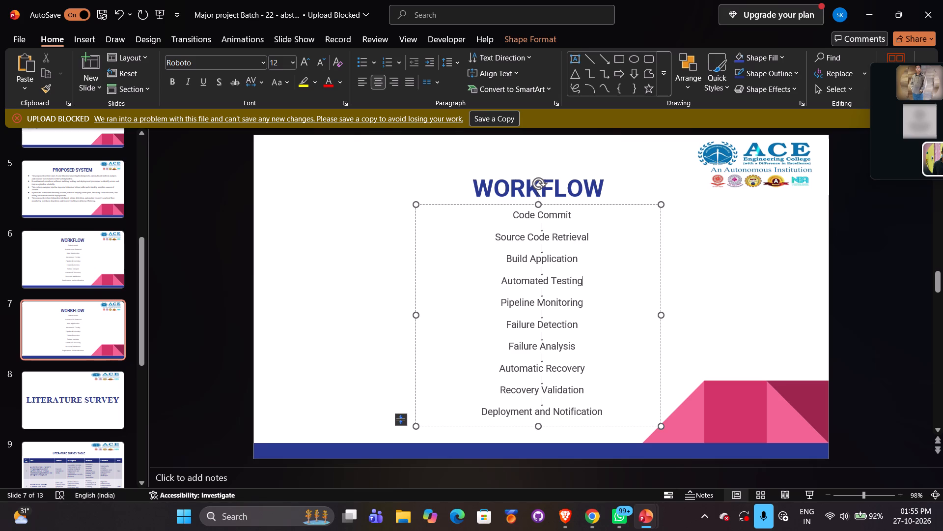
{"action": "left_click", "coordinate": [584, 303]}
{"action": "left_click", "coordinate": [578, 327]}
{"action": "left_click", "coordinate": [555, 338]}
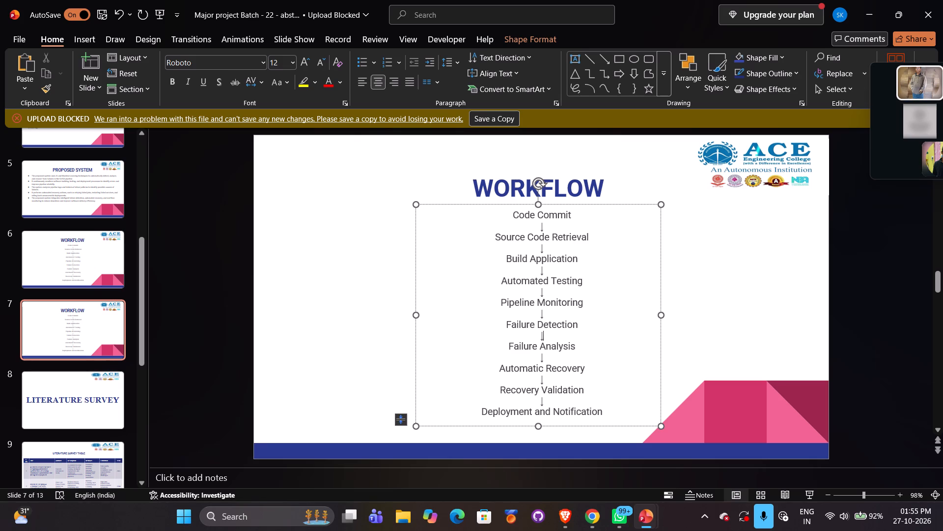
{"action": "left_click", "coordinate": [579, 346]}
{"action": "left_click", "coordinate": [560, 356]}
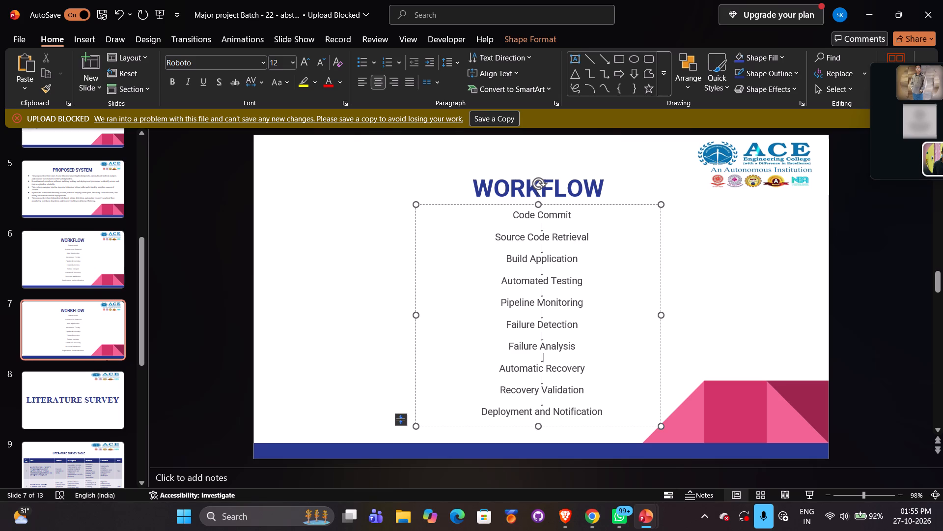
{"action": "left_click", "coordinate": [585, 372]}
{"action": "left_click", "coordinate": [558, 378]}
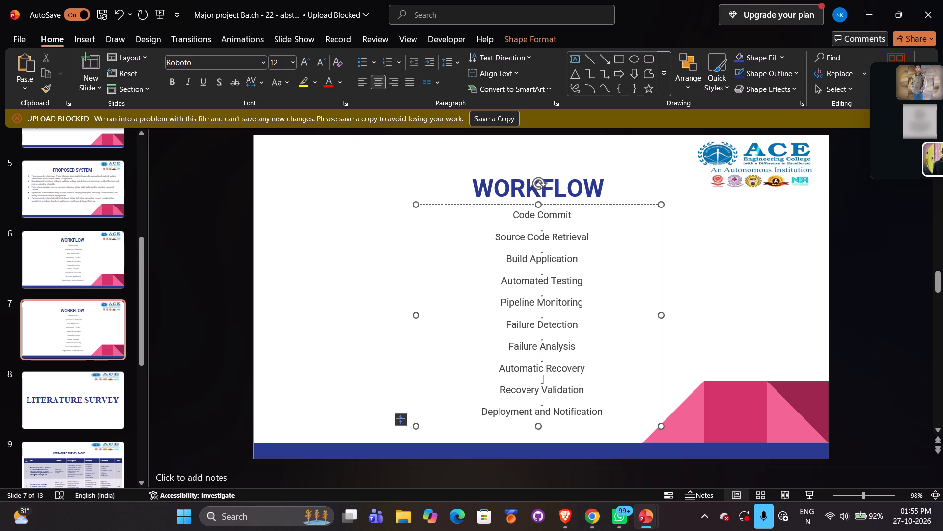
{"action": "left_click", "coordinate": [586, 392]}
{"action": "left_click", "coordinate": [610, 416]}
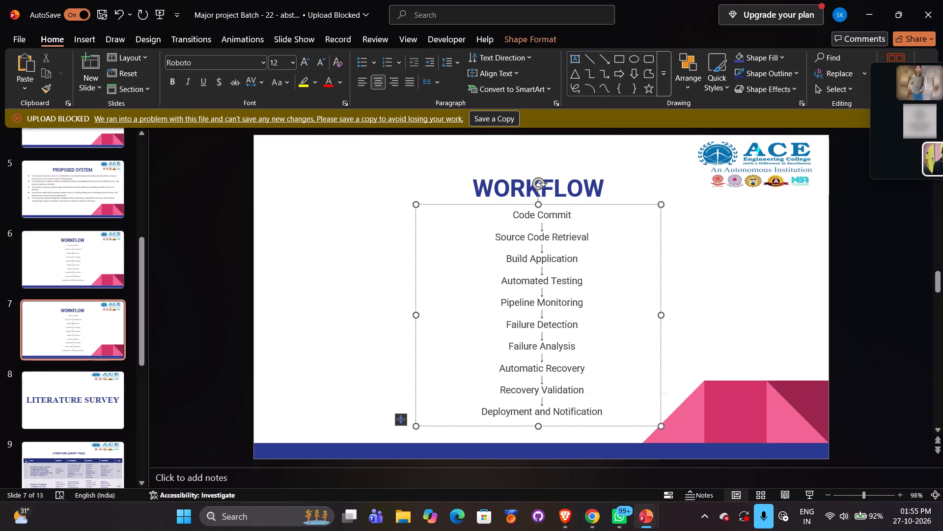
Replace all the workflow text on slide 7 with the copied hardware and software requirements.
{"action": "left_click", "coordinate": [616, 323]}
{"action": "key", "text": "ctrl+a"}
{"action": "key", "text": "ctrl+v"}
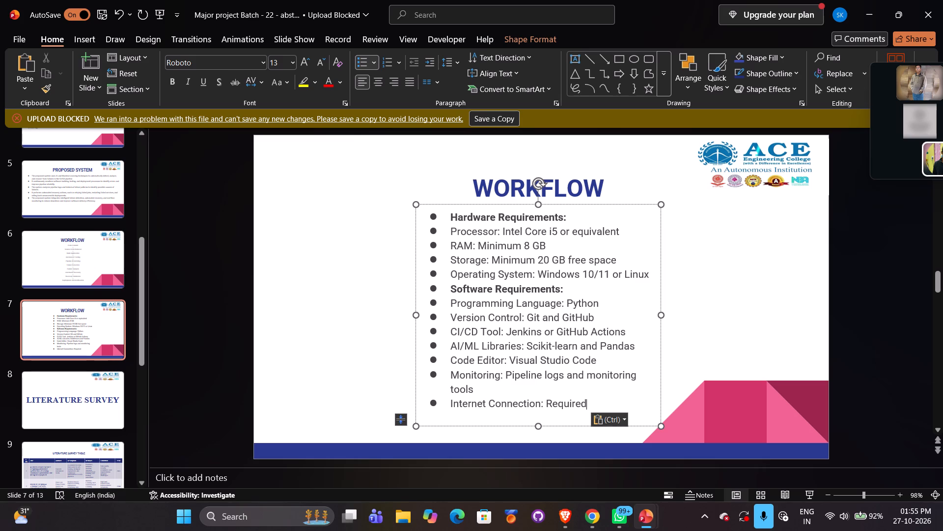
Widen the requirements text box on slide 7 toward the slide's left side so each requirement fits on one line.
{"action": "left_click_drag", "start_coordinate": [415, 206], "coordinate": [372, 203]}
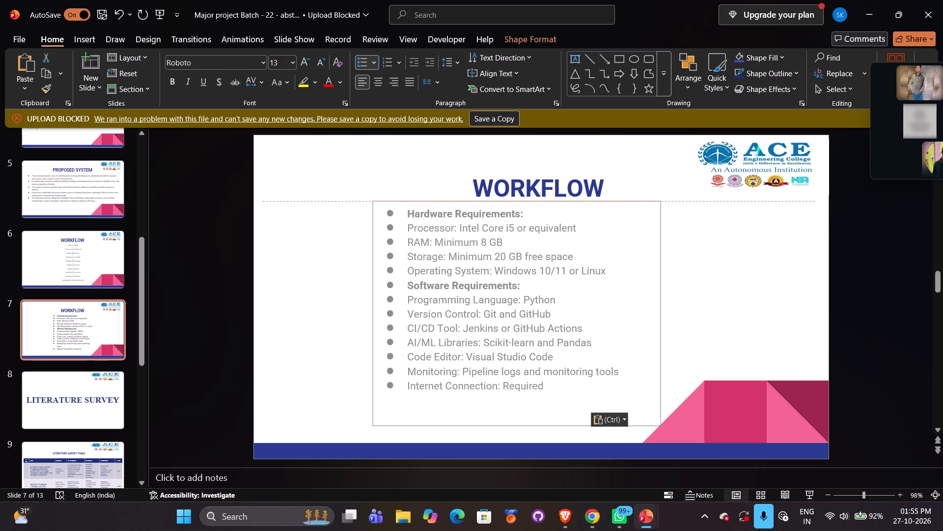
{"action": "left_click_drag", "start_coordinate": [372, 203], "coordinate": [318, 206]}
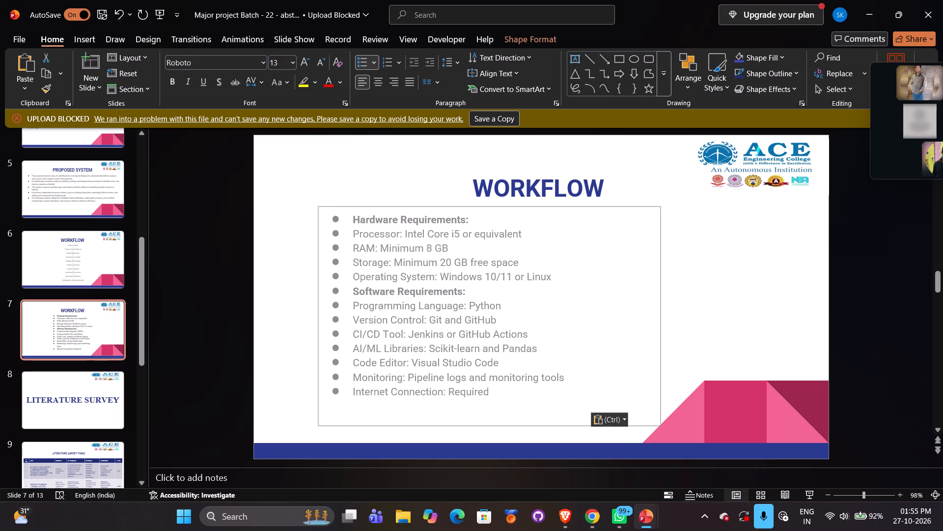
{"action": "left_click_drag", "start_coordinate": [318, 206], "coordinate": [309, 206]}
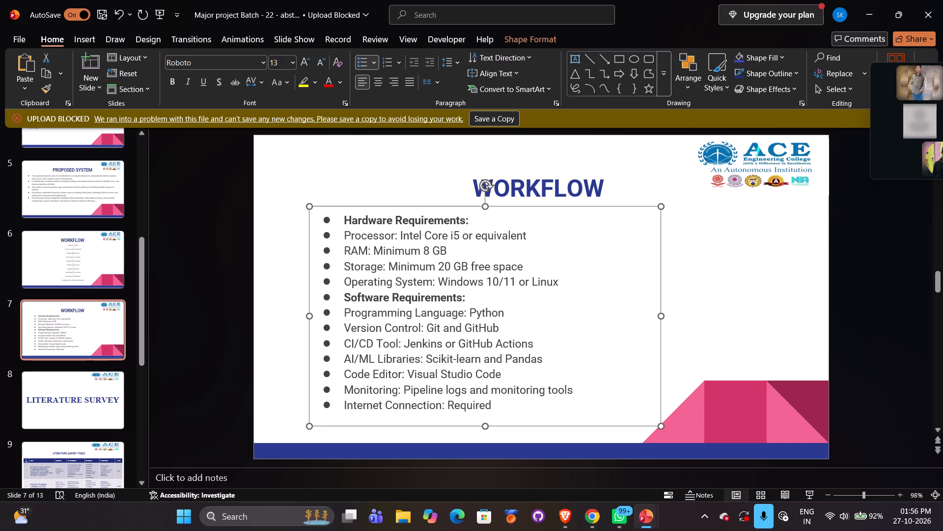
Remove the bullets from the Hardware Requirements heading and its four lines, from Processor to Operating System.
{"action": "left_click", "coordinate": [343, 222]}
{"action": "key", "text": "BackSpace"}
{"action": "key", "text": "Down"}
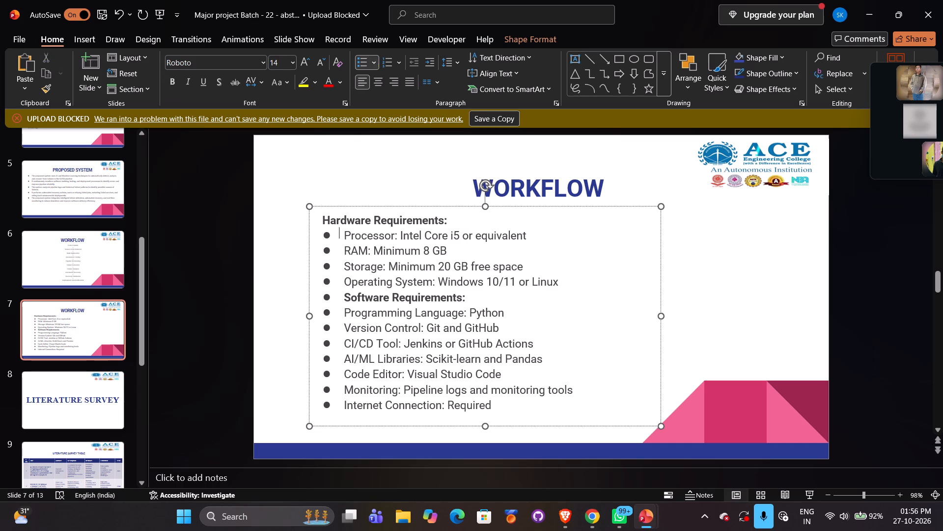
{"action": "key", "text": "BackSpace"}
{"action": "key", "text": "Down"}
{"action": "key", "text": "BackSpace"}
{"action": "key", "text": "Down"}
{"action": "key", "text": "BackSpace"}
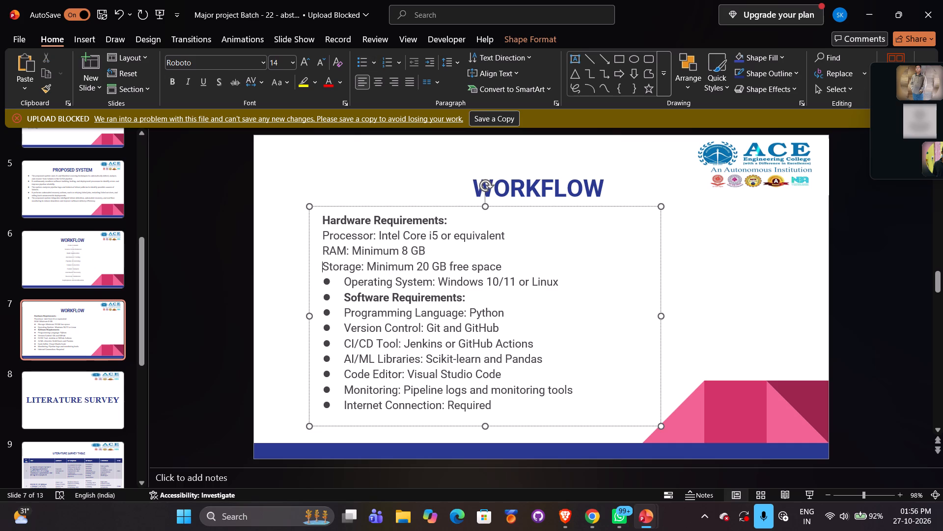
{"action": "key", "text": "Down"}
{"action": "key", "text": "BackSpace"}
Remove the bullets from the Software Requirements heading and its lines, from Programming Language to Internet Connection.
{"action": "key", "text": "Down"}
{"action": "key", "text": "BackSpace"}
{"action": "key", "text": "Down"}
{"action": "key", "text": "BackSpace"}
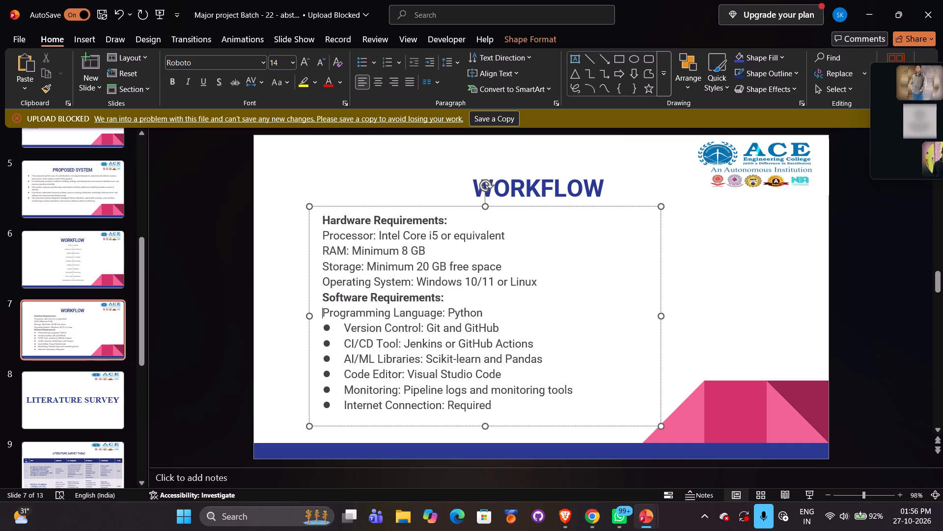
{"action": "key", "text": "Down"}
{"action": "key", "text": "BackSpace"}
{"action": "key", "text": "Down"}
{"action": "key", "text": "BackSpace"}
{"action": "key", "text": "Down"}
{"action": "key", "text": "BackSpace"}
{"action": "key", "text": "Down"}
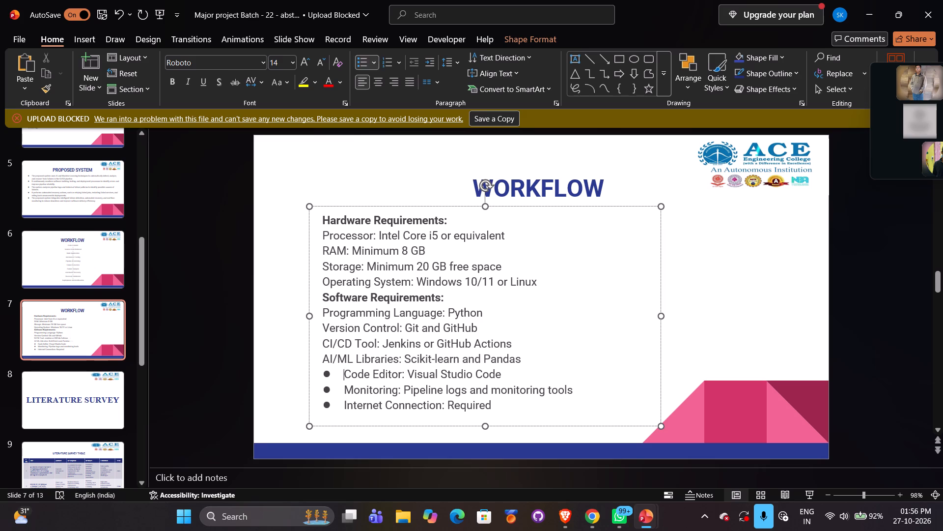
{"action": "key", "text": "BackSpace"}
{"action": "key", "text": "Down"}
{"action": "key", "text": "BackSpace"}
{"action": "key", "text": "Down"}
{"action": "key", "text": "BackSpace"}
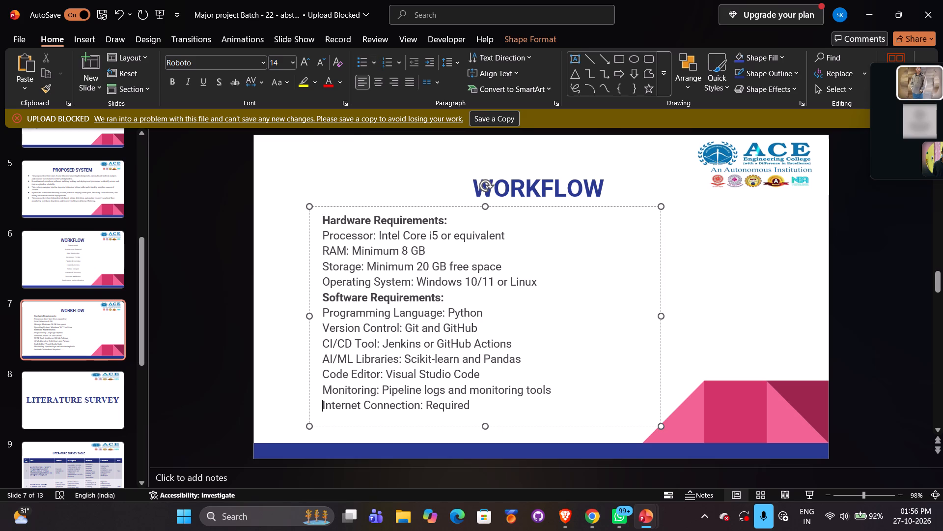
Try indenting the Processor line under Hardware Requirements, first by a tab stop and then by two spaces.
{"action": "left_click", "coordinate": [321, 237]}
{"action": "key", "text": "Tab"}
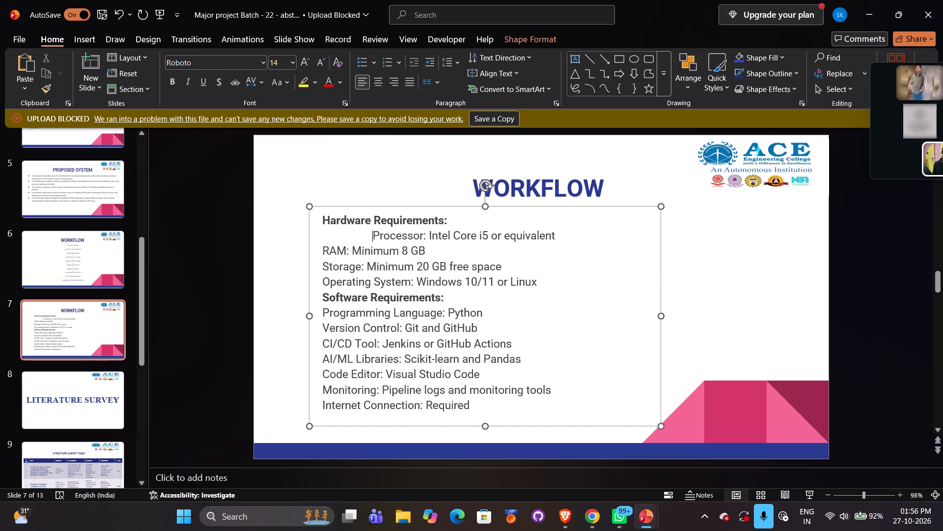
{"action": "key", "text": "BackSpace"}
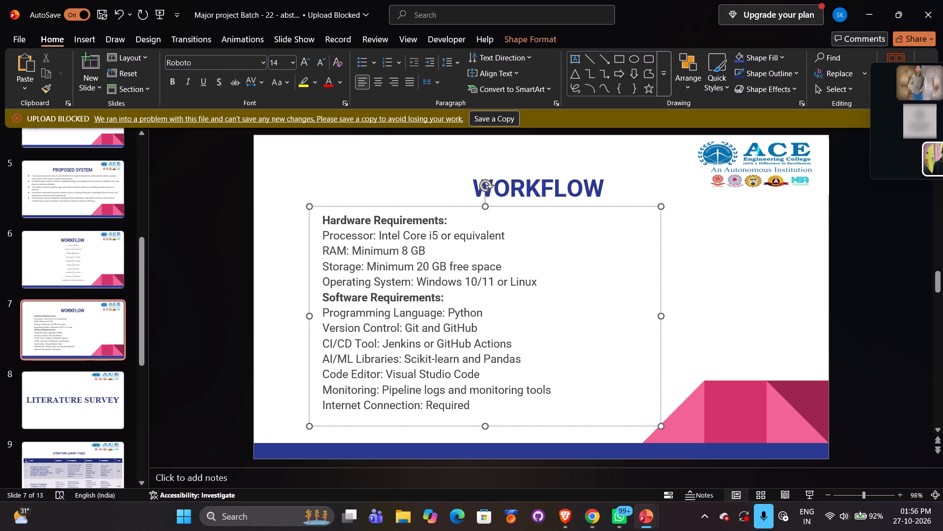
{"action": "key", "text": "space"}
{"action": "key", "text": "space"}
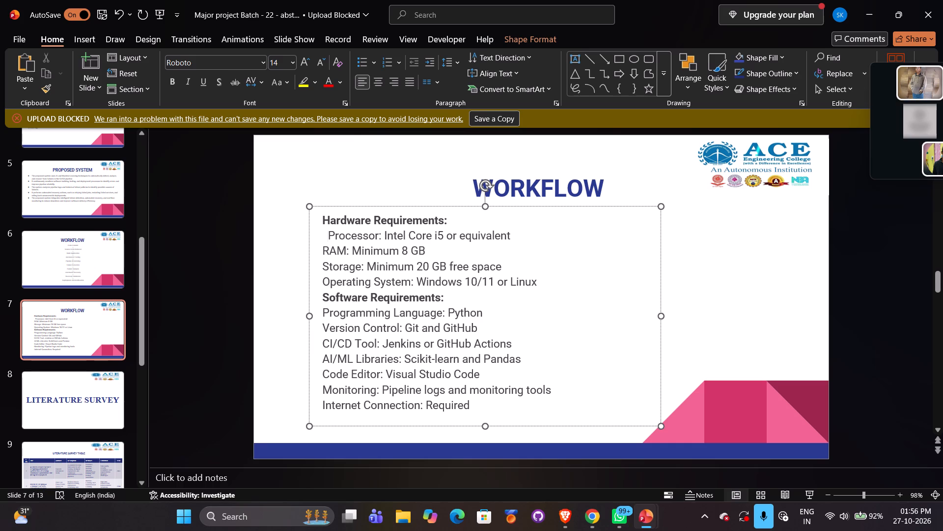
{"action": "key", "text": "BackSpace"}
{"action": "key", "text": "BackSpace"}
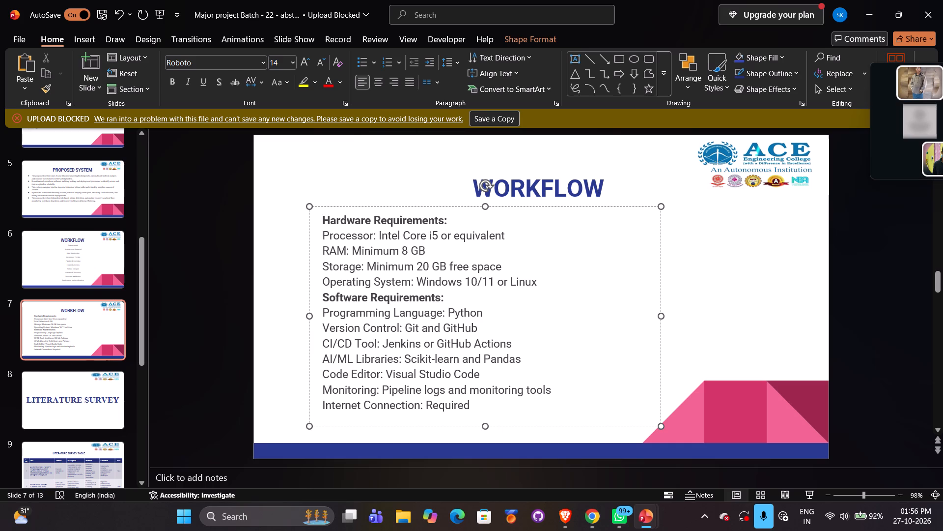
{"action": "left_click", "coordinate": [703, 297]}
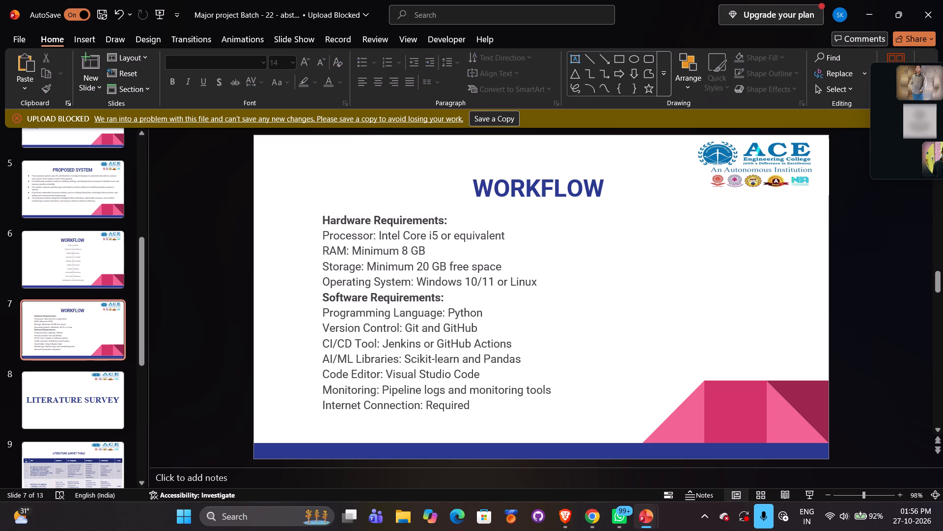
Insert a blank line between the Operating System line and the Software Requirements heading.
{"action": "left_click", "coordinate": [543, 285]}
{"action": "key", "text": "Return"}
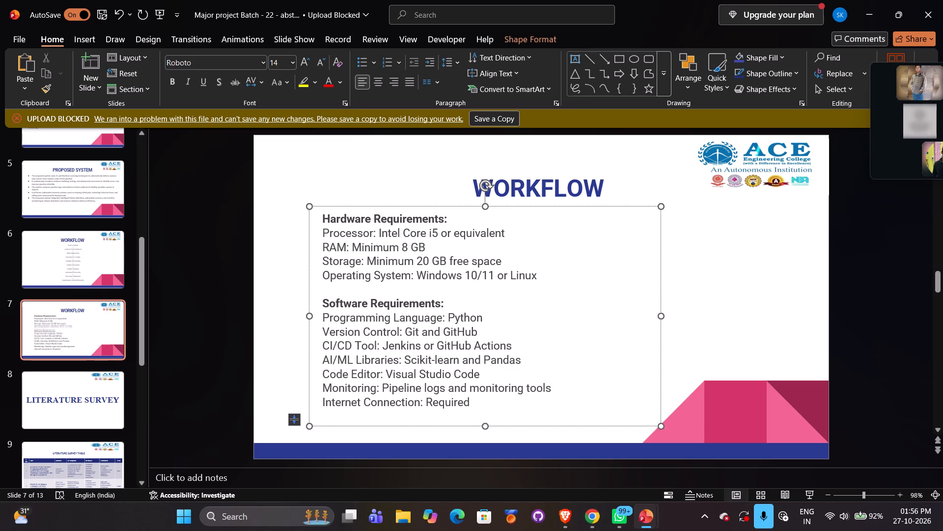
{"action": "left_click", "coordinate": [746, 260]}
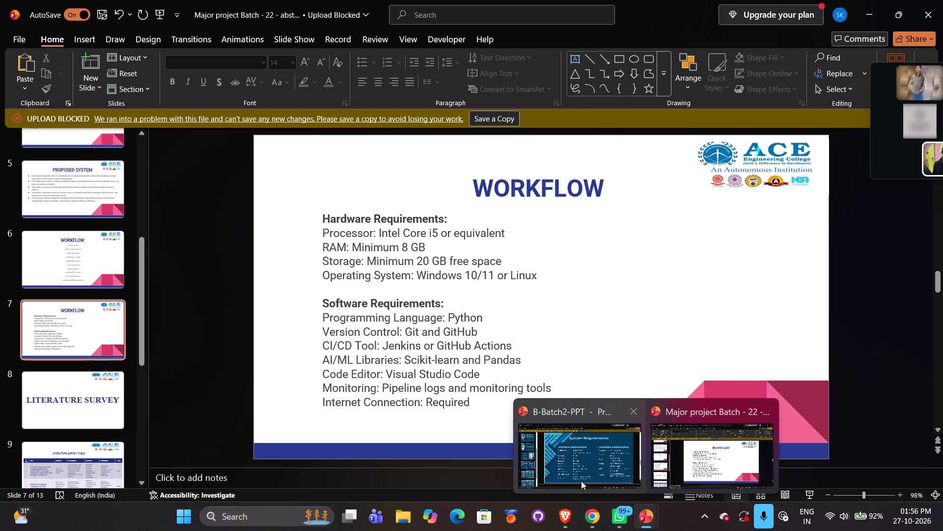
Check the System Requirements slide in B-Batch2-PPT, then return to the Batch 22 presentation.
{"action": "left_click", "coordinate": [579, 479]}
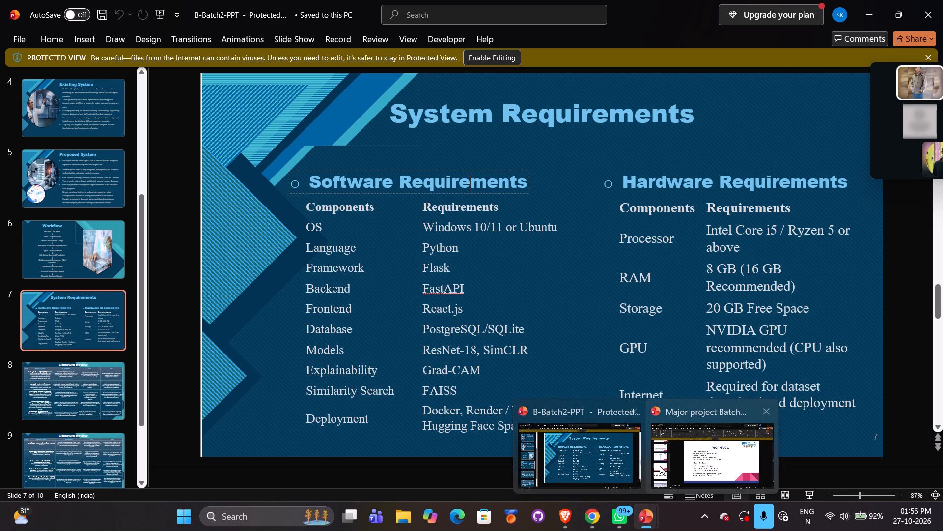
{"action": "left_click", "coordinate": [660, 466]}
{"action": "left_click", "coordinate": [610, 362]}
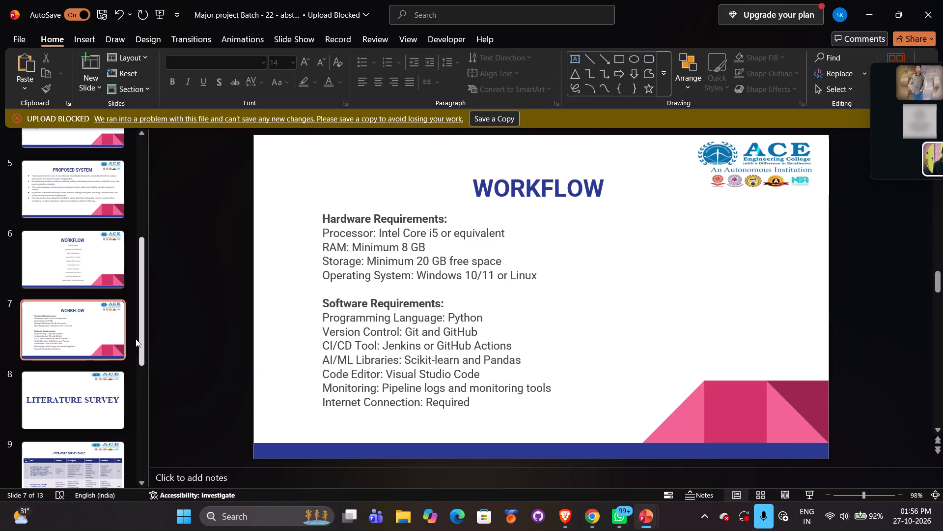
Look through the Batch 22 slides, including the Literature Survey title and the literature survey table on slide 9.
{"action": "left_click", "coordinate": [79, 475]}
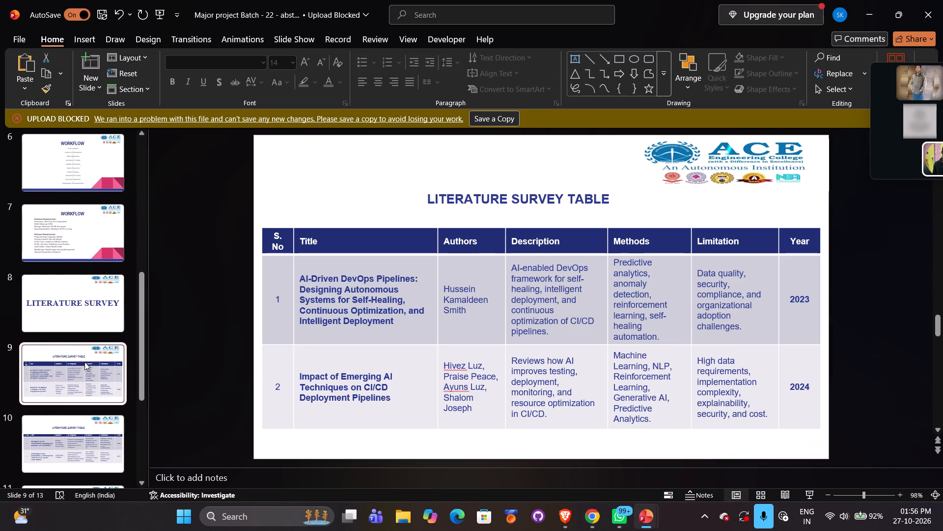
{"action": "scroll", "coordinate": [86, 458], "scroll_direction": "down", "scroll_amount": 1}
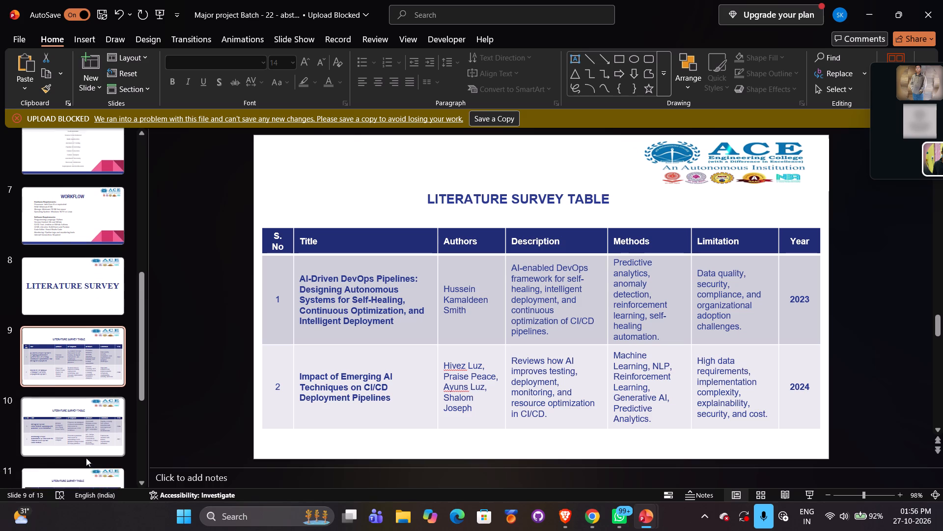
{"action": "scroll", "coordinate": [86, 458], "scroll_direction": "down", "scroll_amount": 1}
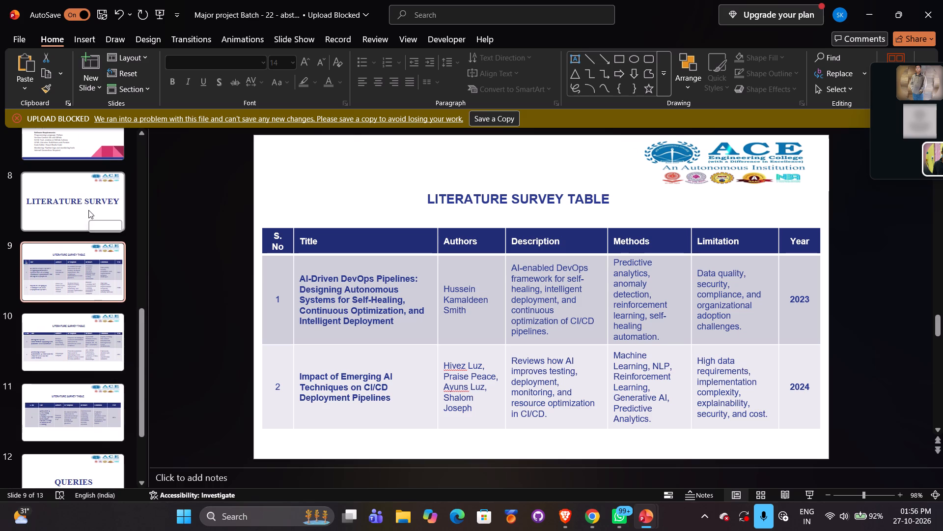
{"action": "left_click", "coordinate": [88, 210]}
{"action": "scroll", "coordinate": [100, 264], "scroll_direction": "up", "scroll_amount": 2}
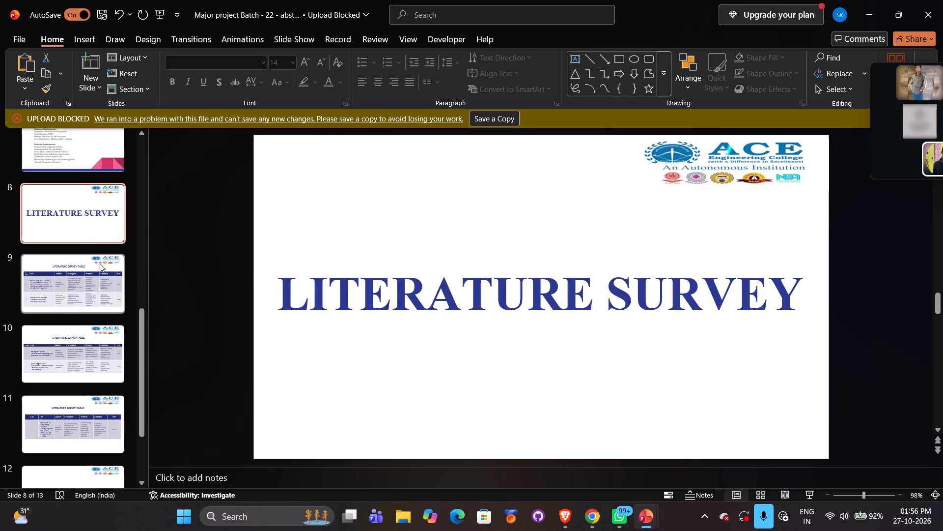
{"action": "scroll", "coordinate": [100, 264], "scroll_direction": "up", "scroll_amount": 6}
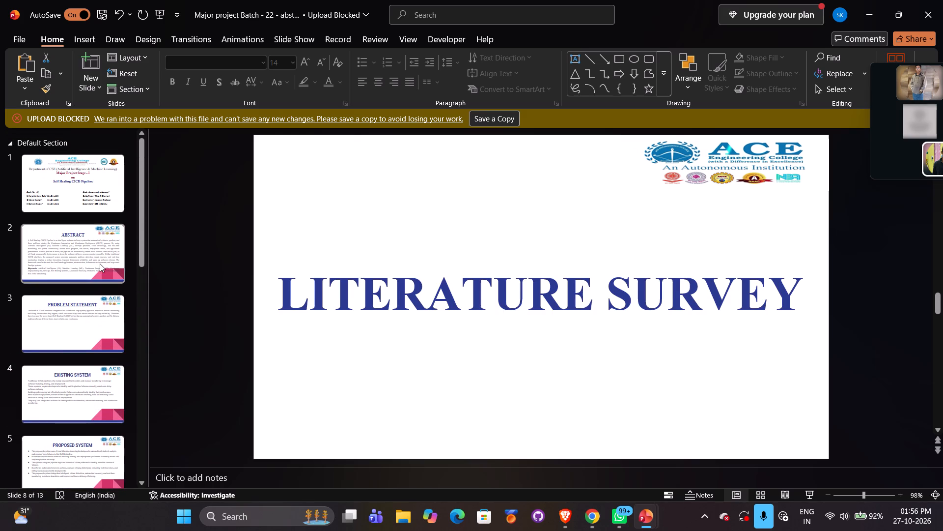
{"action": "scroll", "coordinate": [100, 264], "scroll_direction": "down", "scroll_amount": 7}
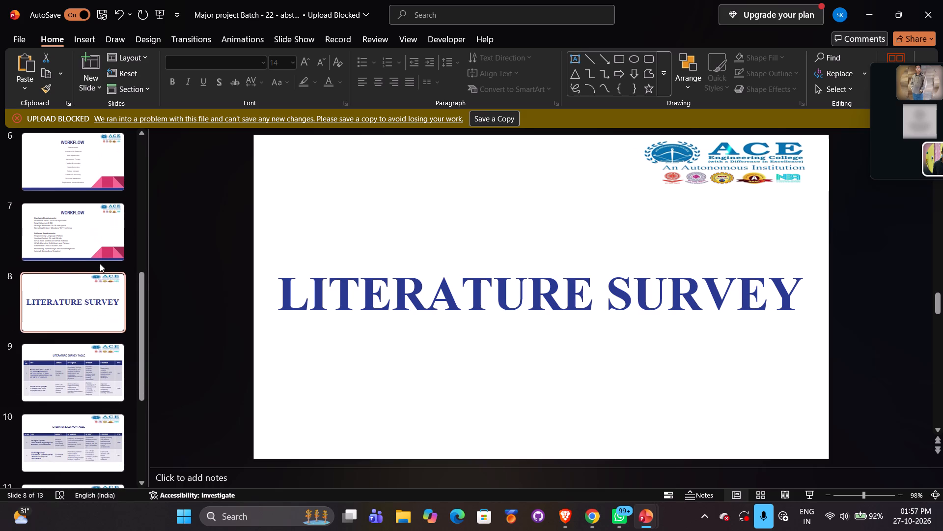
{"action": "scroll", "coordinate": [100, 264], "scroll_direction": "down", "scroll_amount": 2}
{"action": "left_click", "coordinate": [93, 326]}
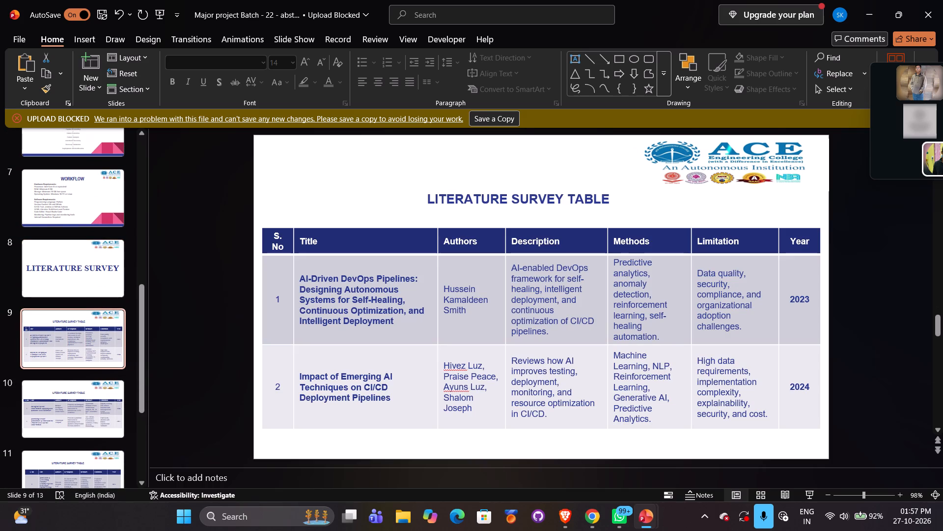
{"action": "left_click", "coordinate": [605, 200]}
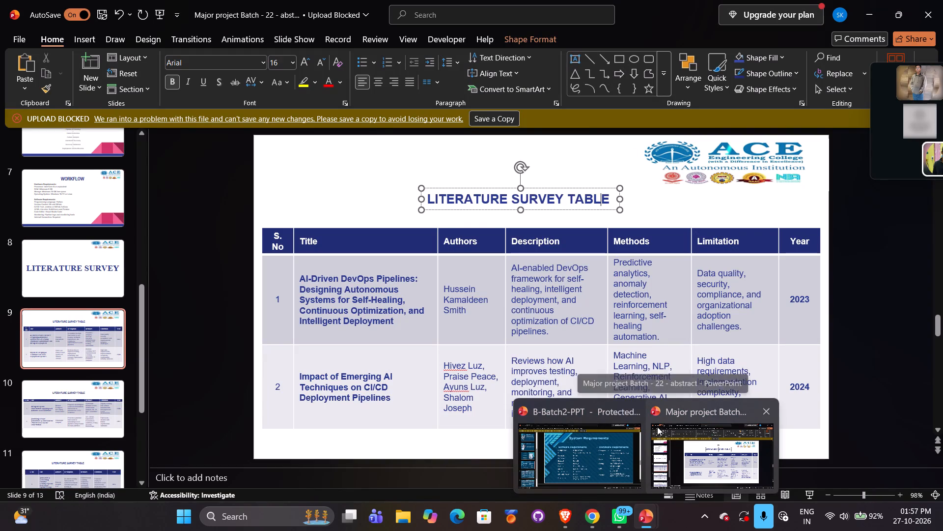
Check the Literature Review slide in B-Batch2-PPT, then return to the literature survey table in the Batch 22 presentation.
{"action": "left_click", "coordinate": [590, 457]}
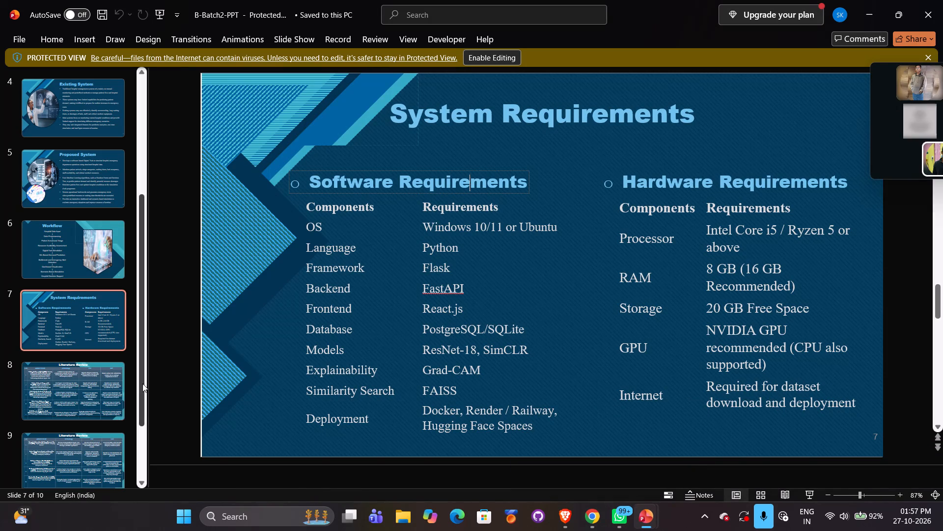
{"action": "left_click", "coordinate": [67, 388]}
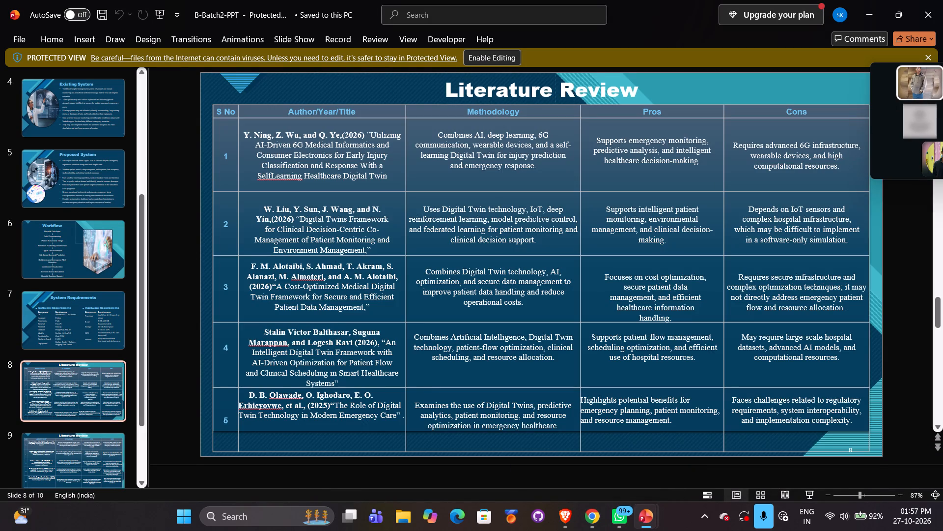
{"action": "left_click", "coordinate": [589, 98]}
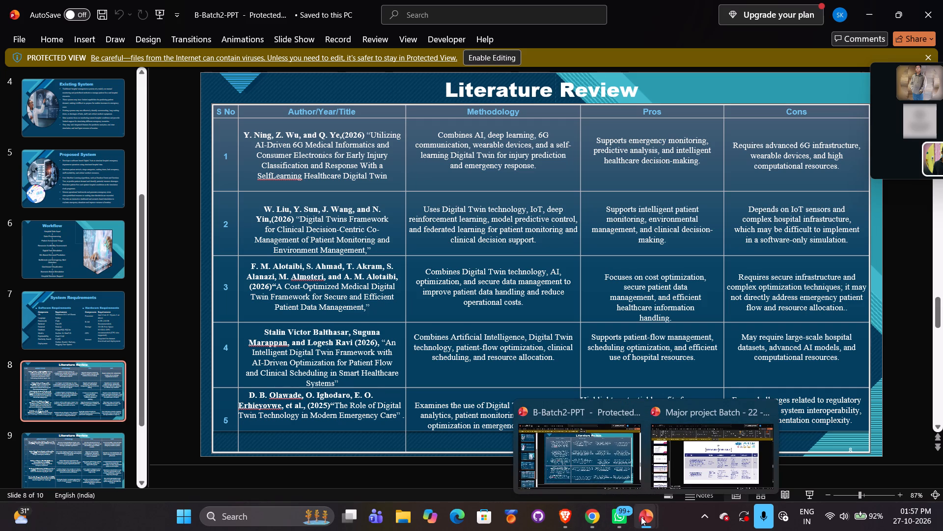
{"action": "left_click", "coordinate": [667, 480]}
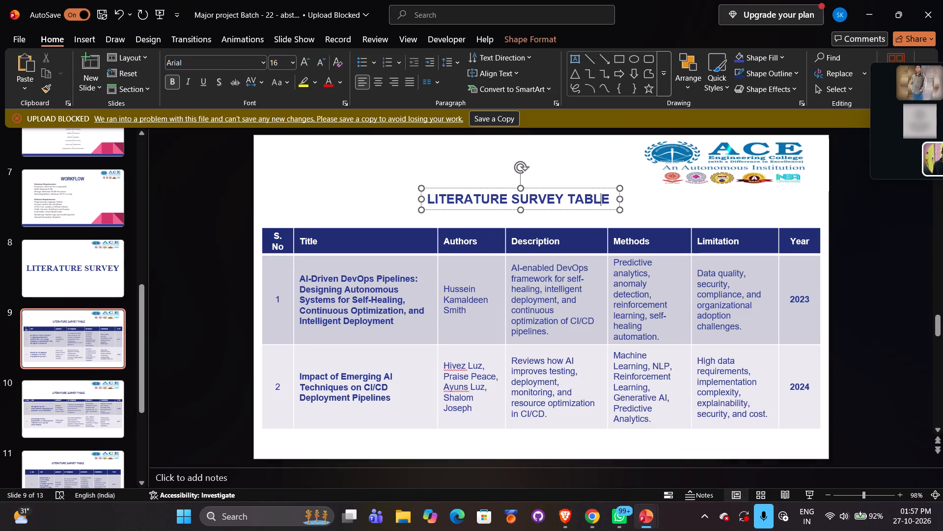
{"action": "left_click", "coordinate": [348, 178]}
Delete the standalone LITERATURE SURVEY title slide that precedes the literature survey tables.
{"action": "left_click", "coordinate": [102, 264]}
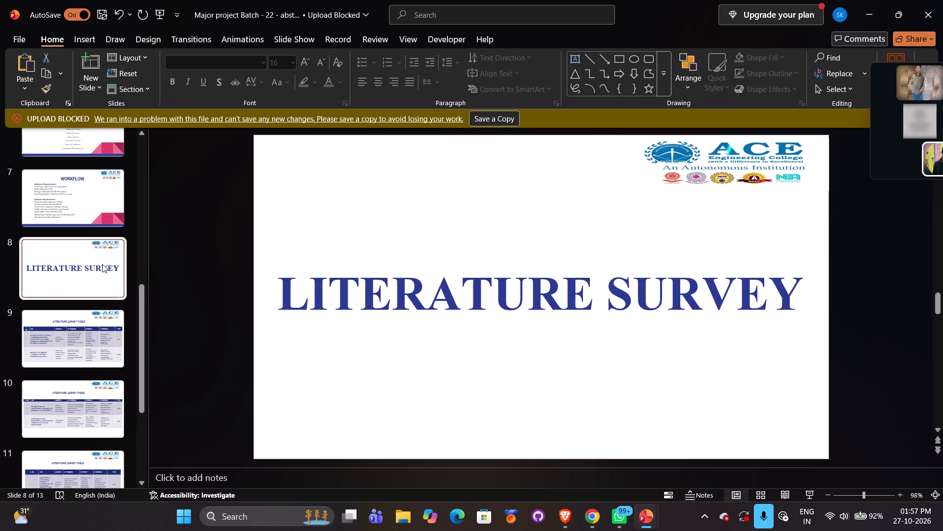
{"action": "key", "text": "Delete"}
Widen the LITERATURE SURVEY TABLE title's text box slightly on the first literature survey table slide.
{"action": "left_click", "coordinate": [92, 429]}
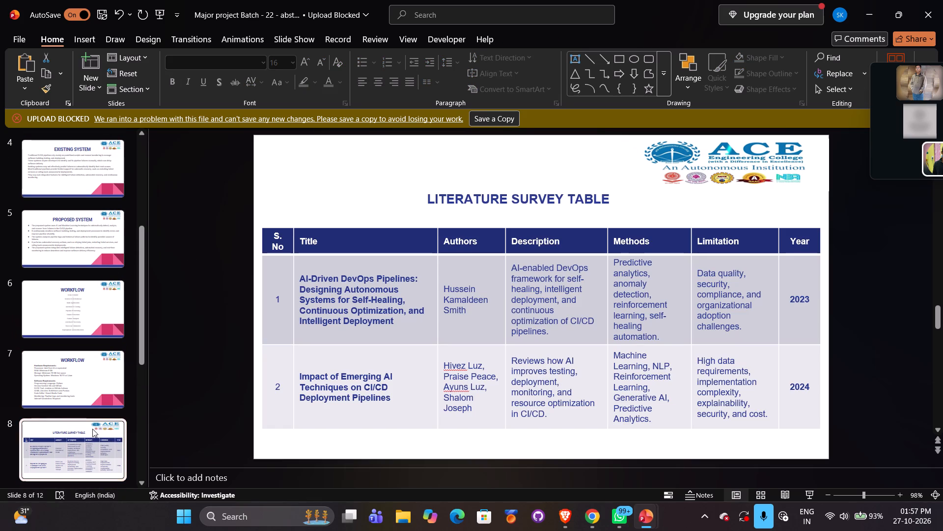
{"action": "left_click", "coordinate": [92, 429]}
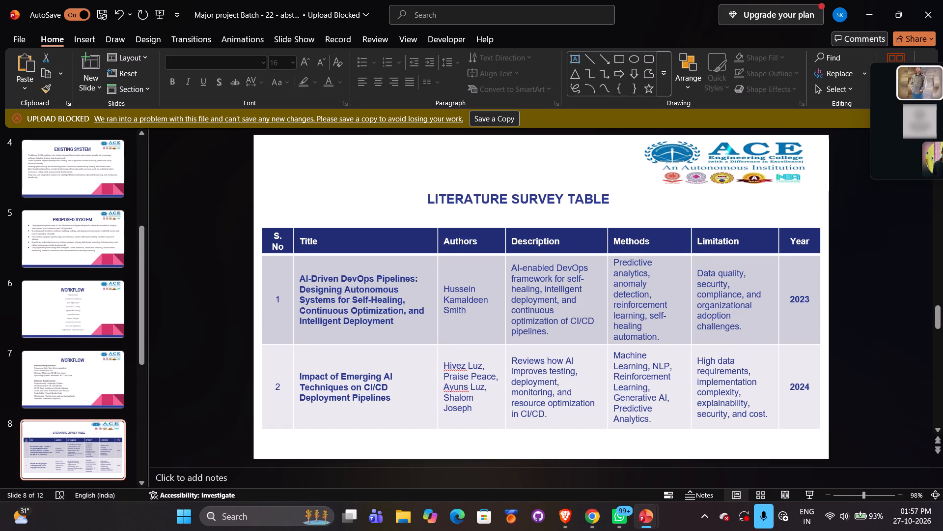
{"action": "left_click", "coordinate": [507, 199]}
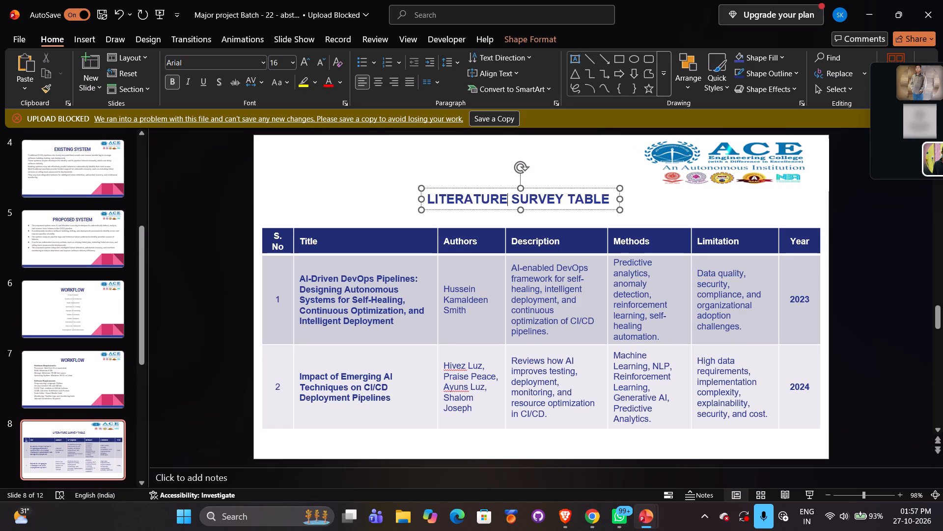
{"action": "left_click_drag", "start_coordinate": [621, 209], "coordinate": [623, 210]}
{"action": "left_click_drag", "start_coordinate": [623, 210], "coordinate": [635, 214]}
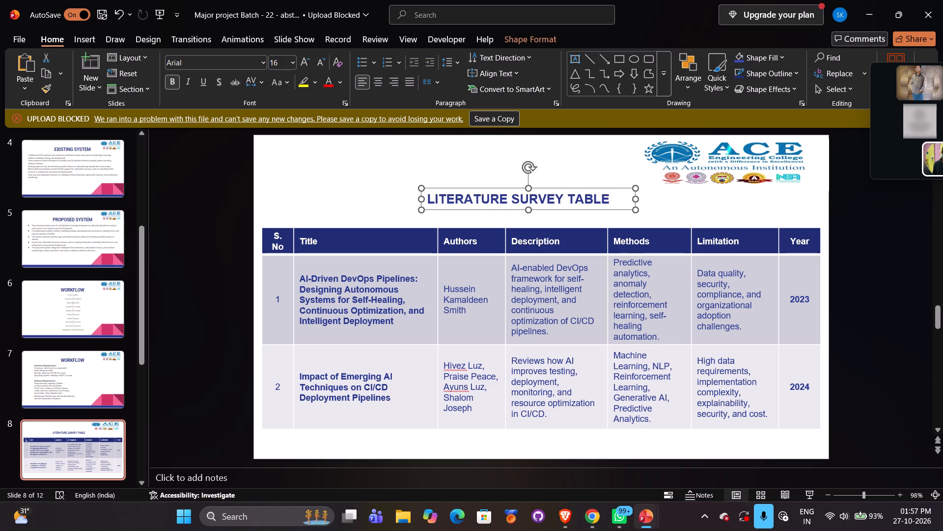
{"action": "left_click", "coordinate": [697, 204]}
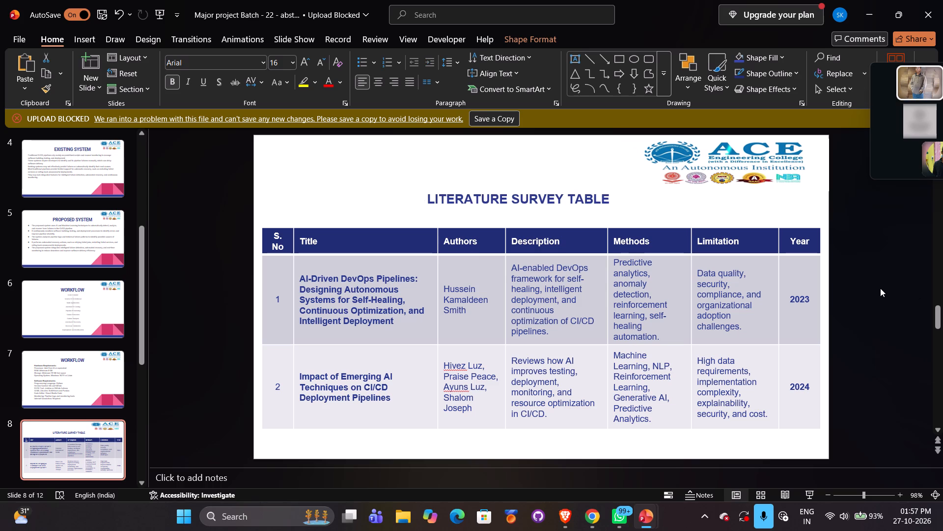
Look through the Batch 22 slides, from the closing THANK YOU slide back to the project title slide.
{"action": "scroll", "coordinate": [880, 288], "scroll_direction": "down", "scroll_amount": 3}
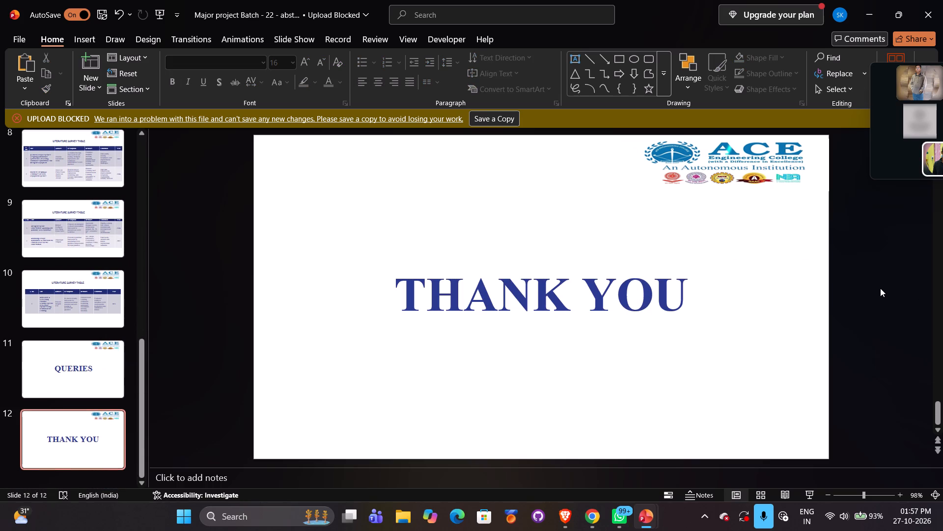
{"action": "scroll", "coordinate": [880, 288], "scroll_direction": "down", "scroll_amount": 3}
{"action": "scroll", "coordinate": [880, 288], "scroll_direction": "up", "scroll_amount": 6}
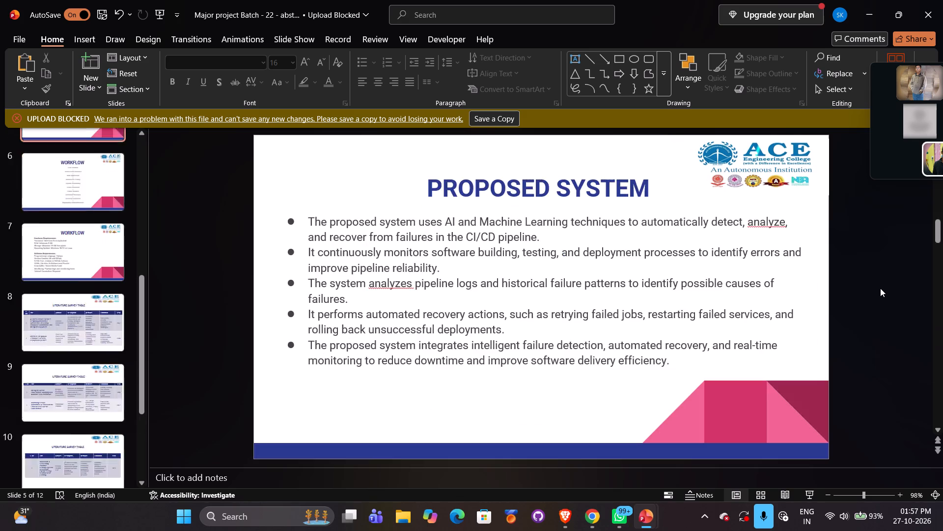
{"action": "scroll", "coordinate": [880, 288], "scroll_direction": "up", "scroll_amount": 13}
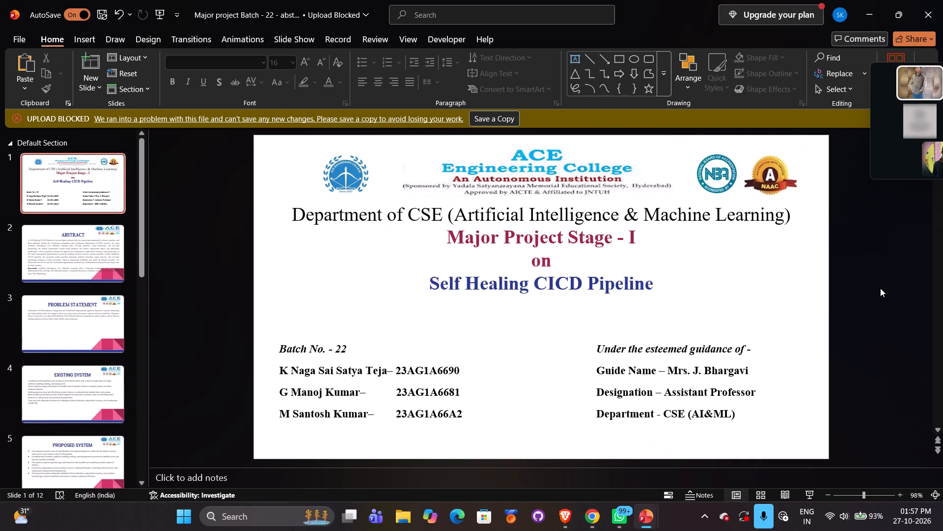
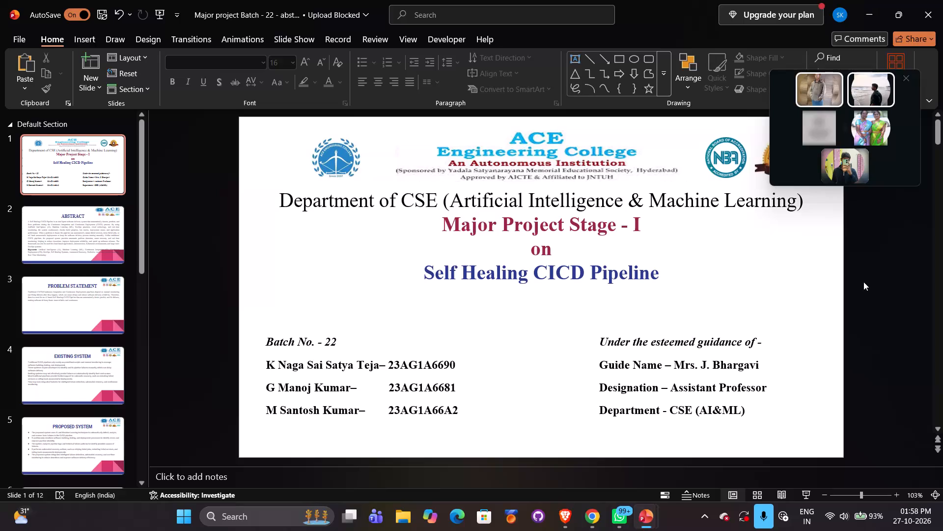
Save the Batch 22 abstract presentation.
{"action": "key", "text": "ctrl+s"}
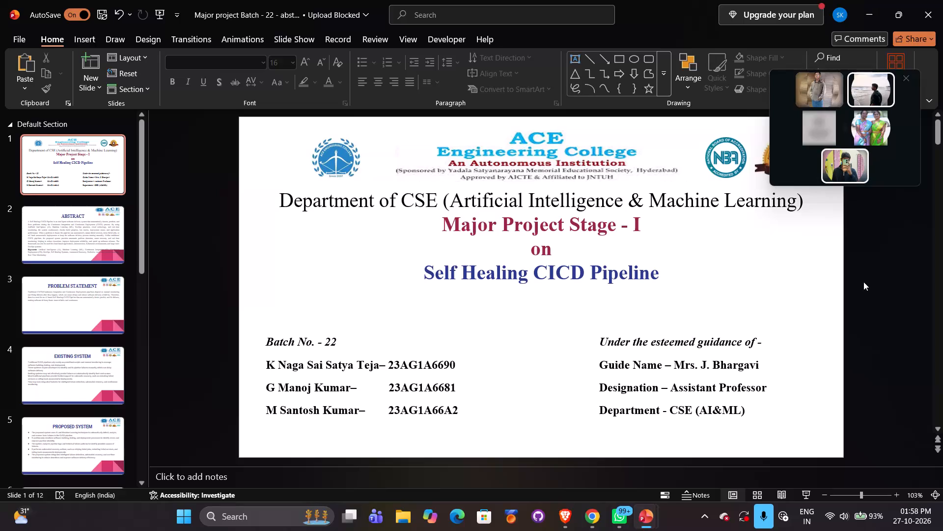
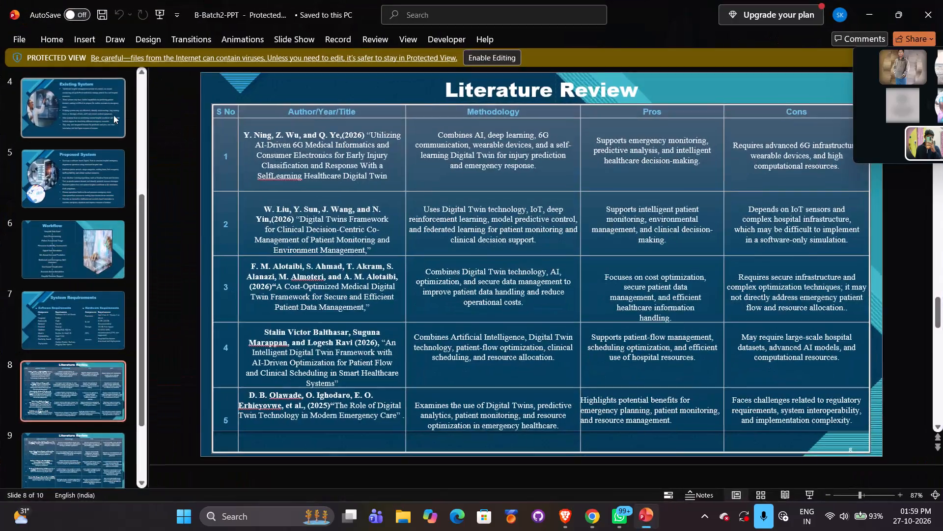
Switch to the Batch 22 presentation and view the slide listing the hardware and software requirements.
{"action": "scroll", "coordinate": [73, 408], "scroll_direction": "down", "scroll_amount": 6}
{"action": "left_click", "coordinate": [79, 283]}
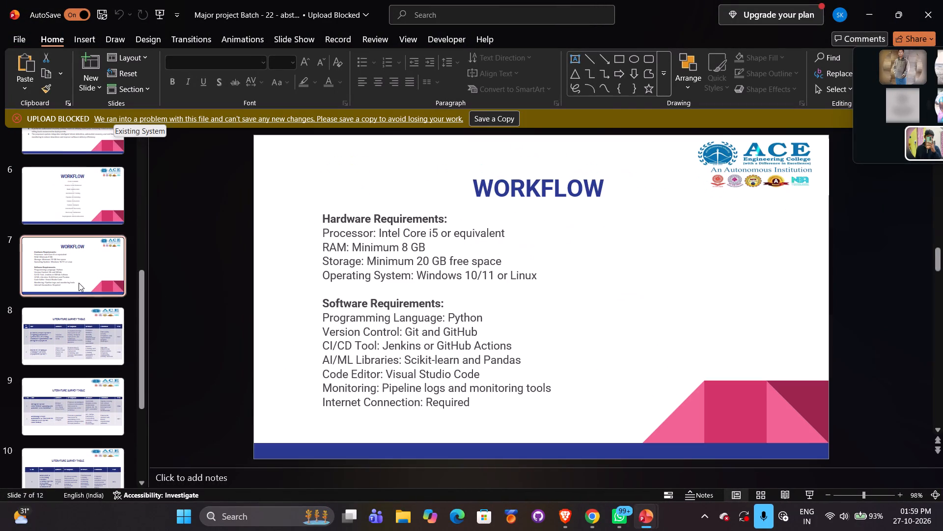